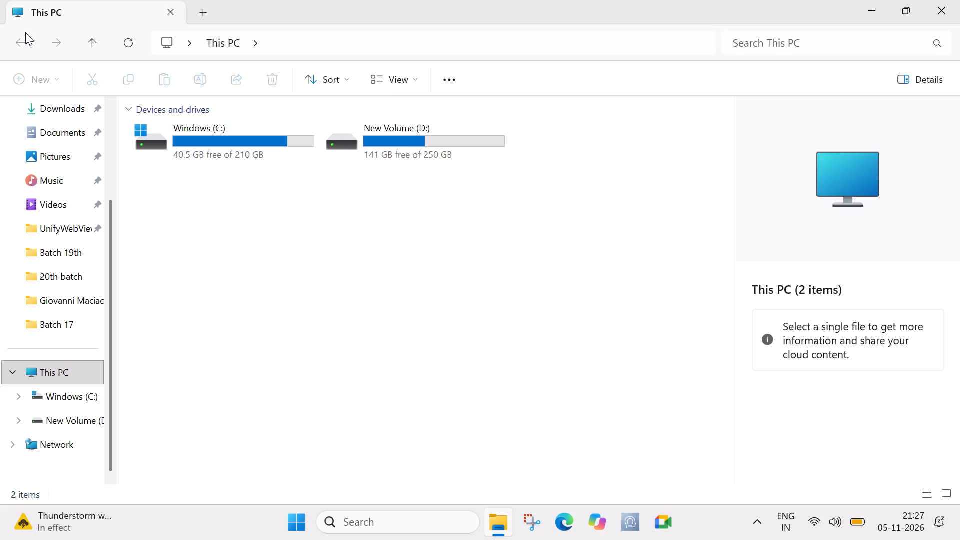
click(53, 112)
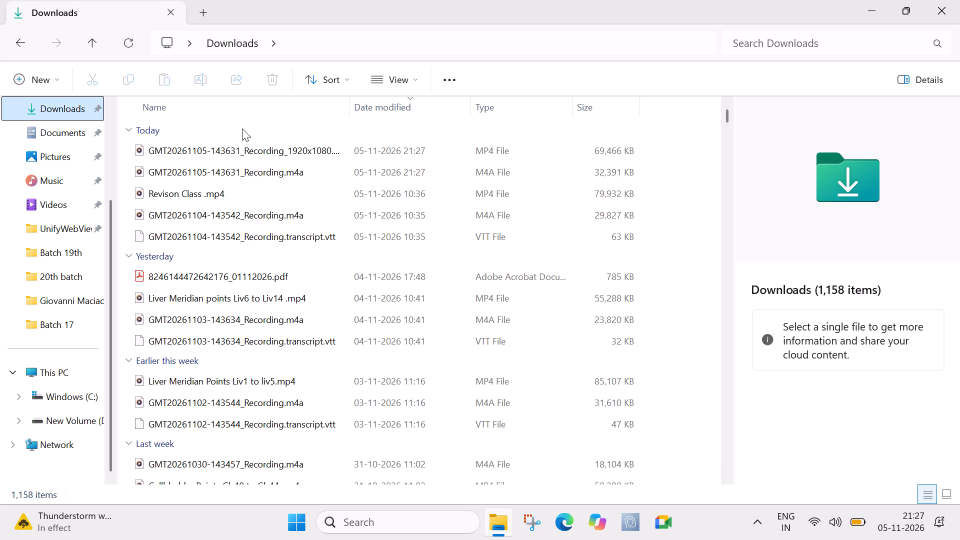
click(327, 155)
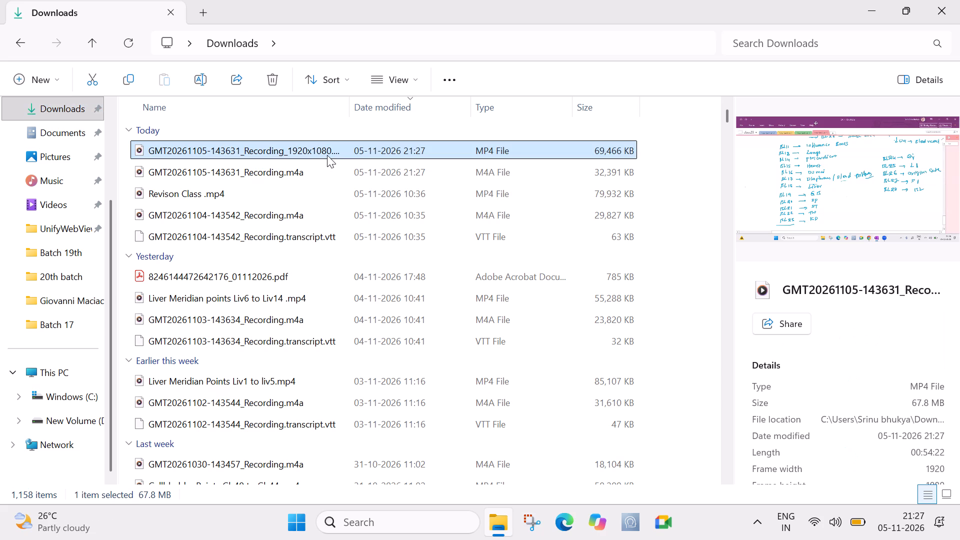
click(327, 155)
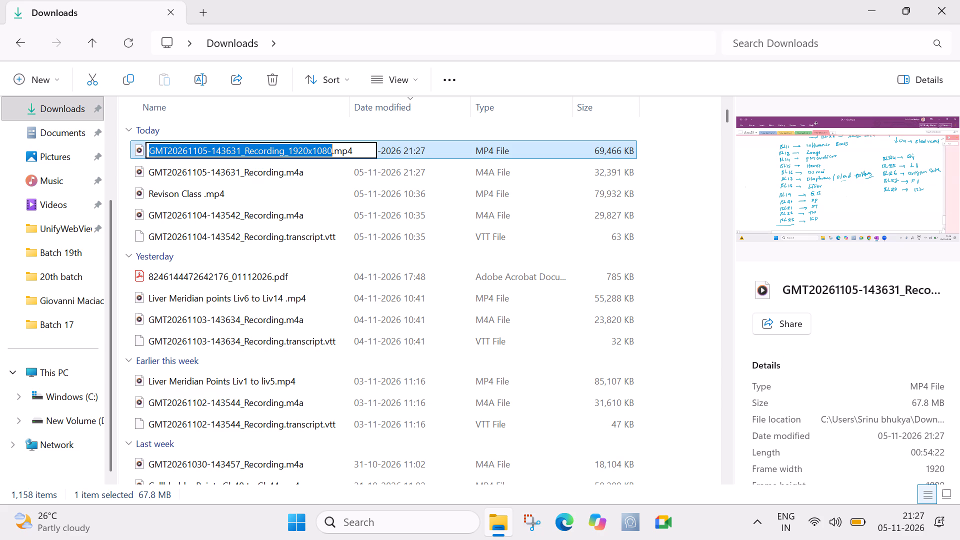
key(shift+r)
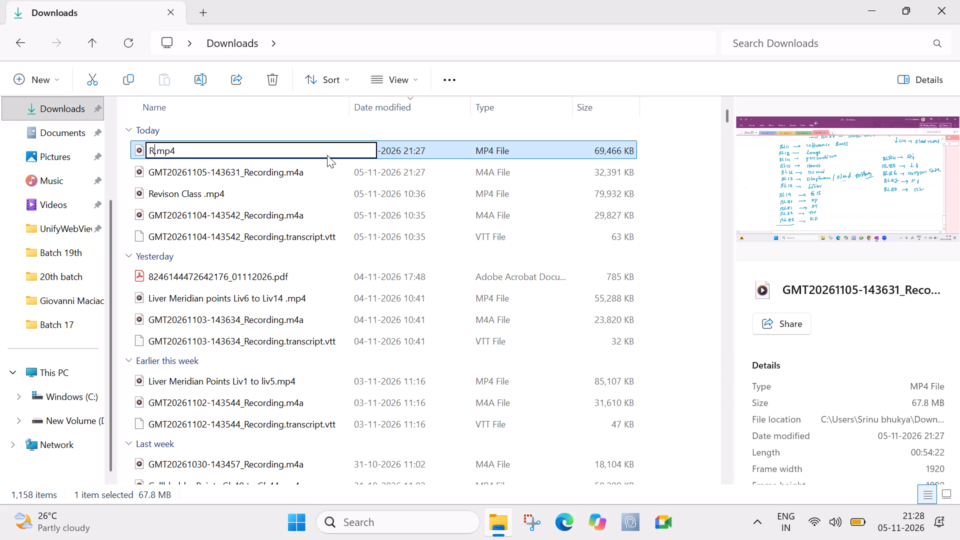
key(e)
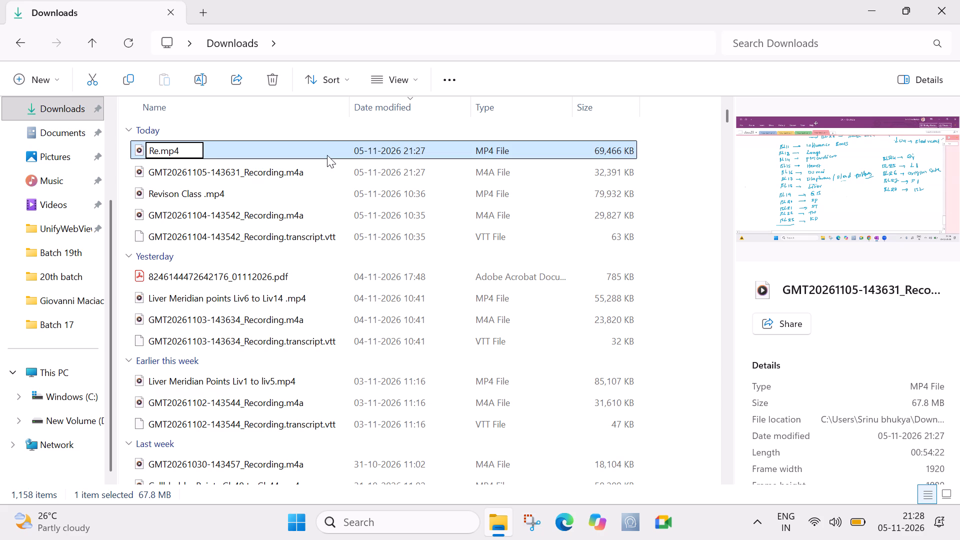
text(vi)
text(sion)
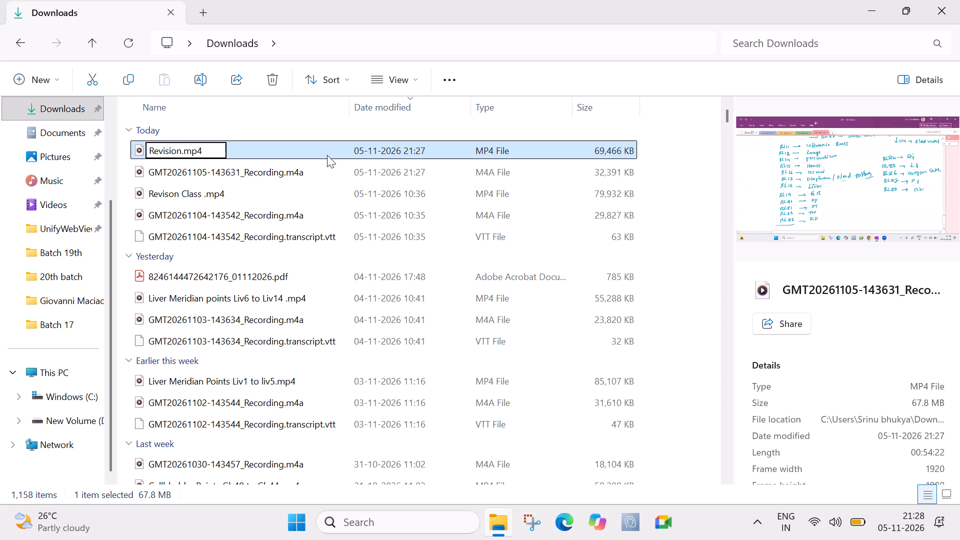
key(space)
text(Class)
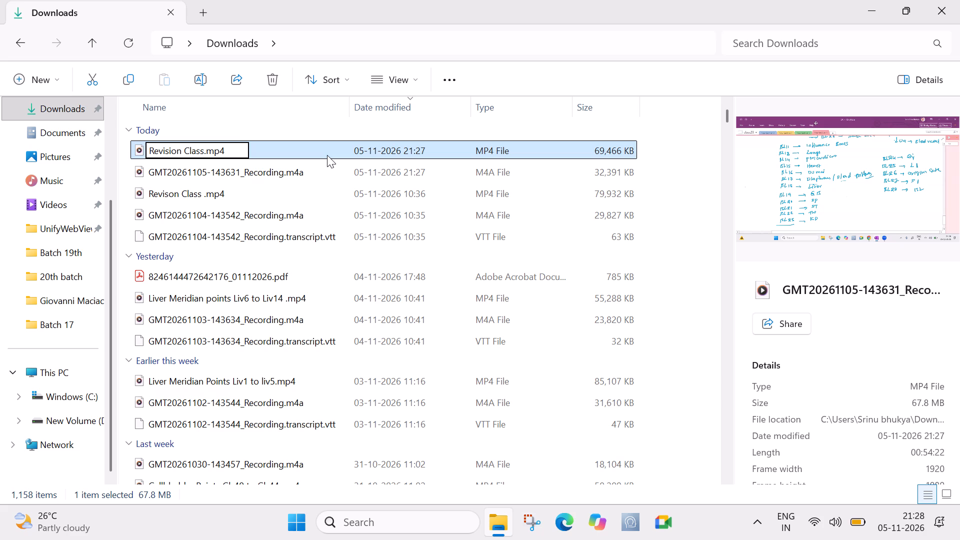
key(space)
click(689, 143)
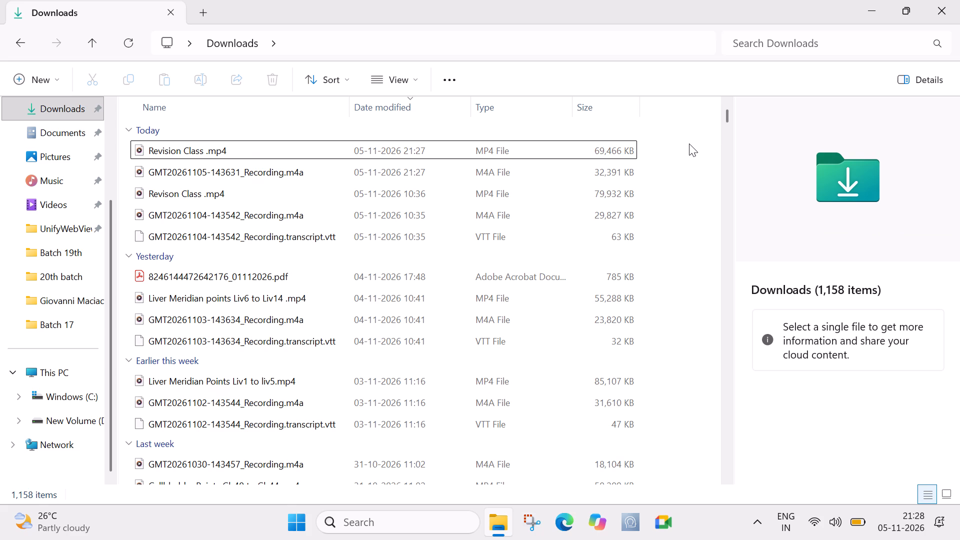
Rename the "Revision Class" video as "Revision Class2", keeping its MP4 extension, and close the Downloads window.
click(203, 152)
click(203, 152)
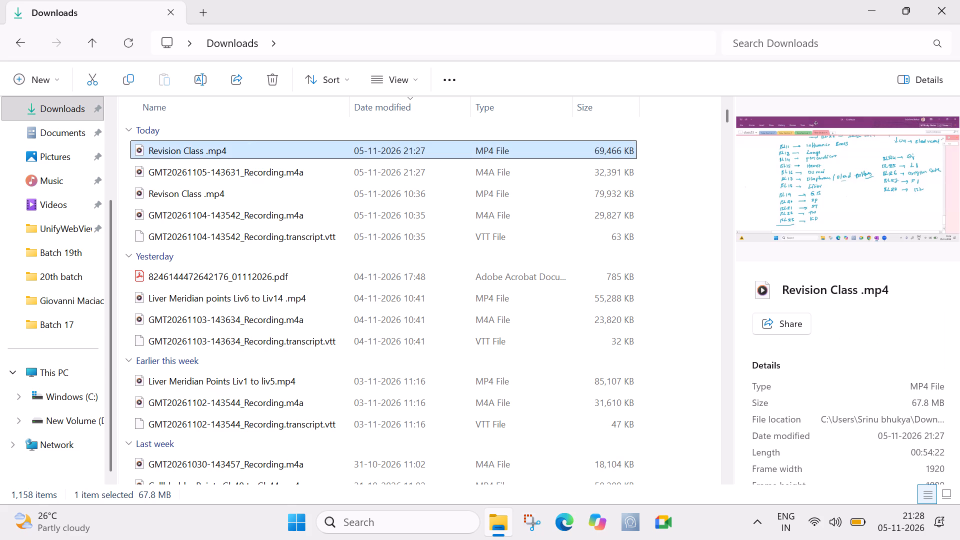
click(203, 152)
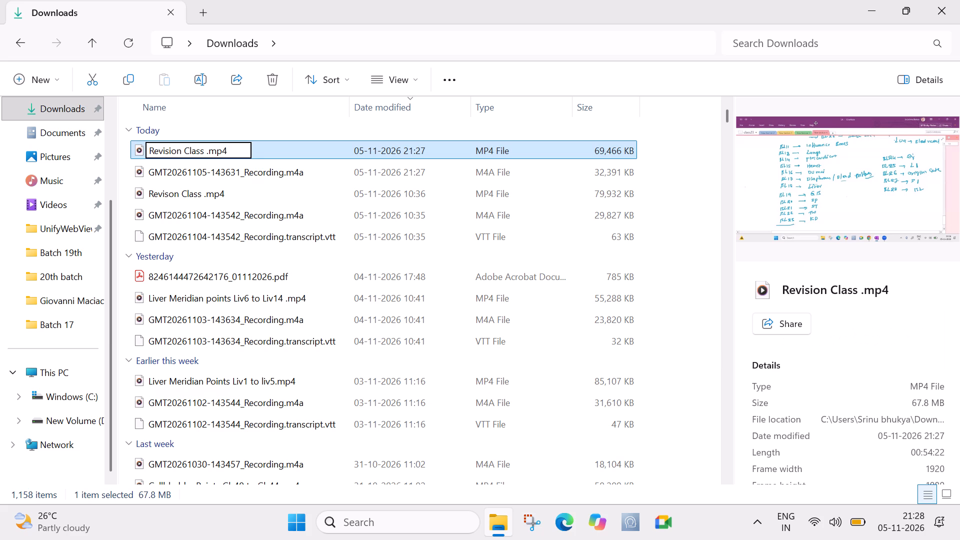
key(2)
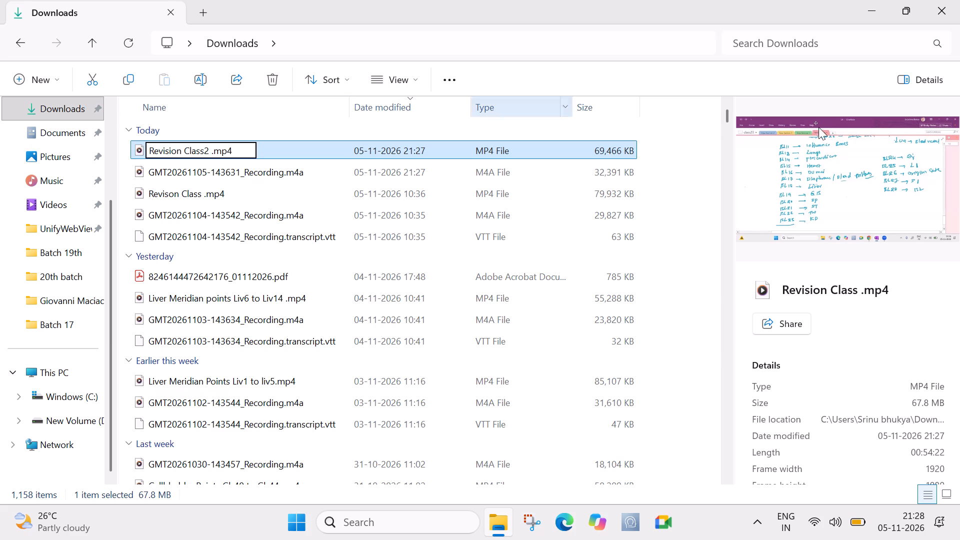
click(689, 159)
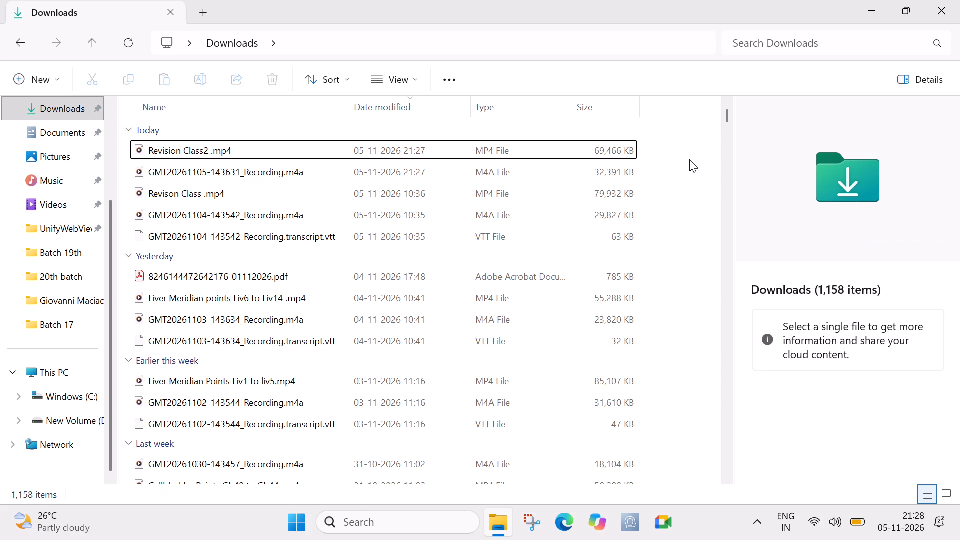
click(946, 11)
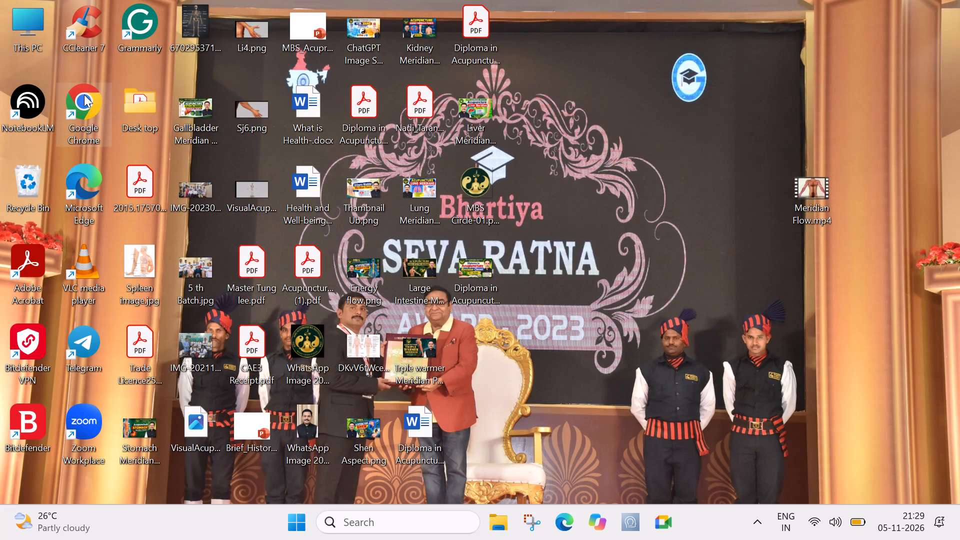
In Chrome, switch to the other Google account and open YouTube Studio for the MBS Acupressure Institute channel.
click(88, 98)
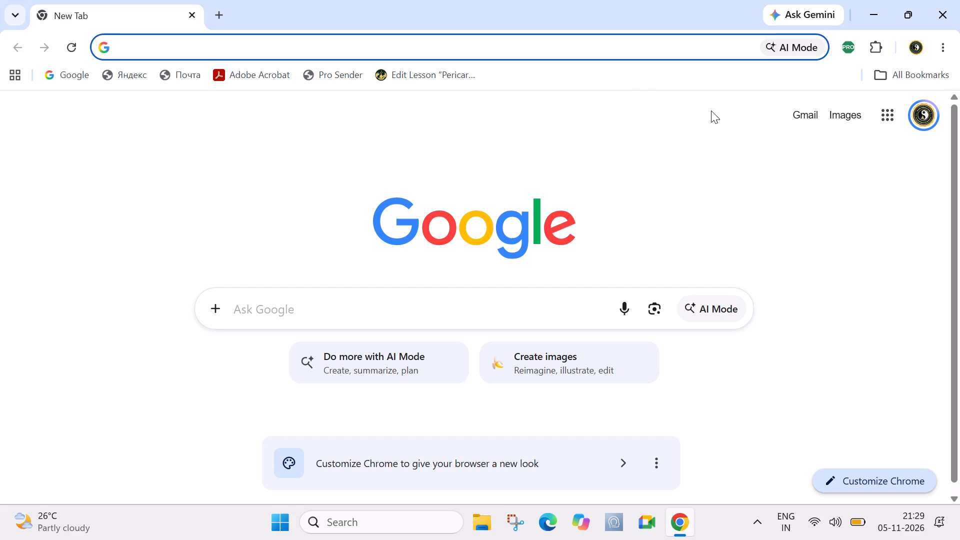
click(919, 115)
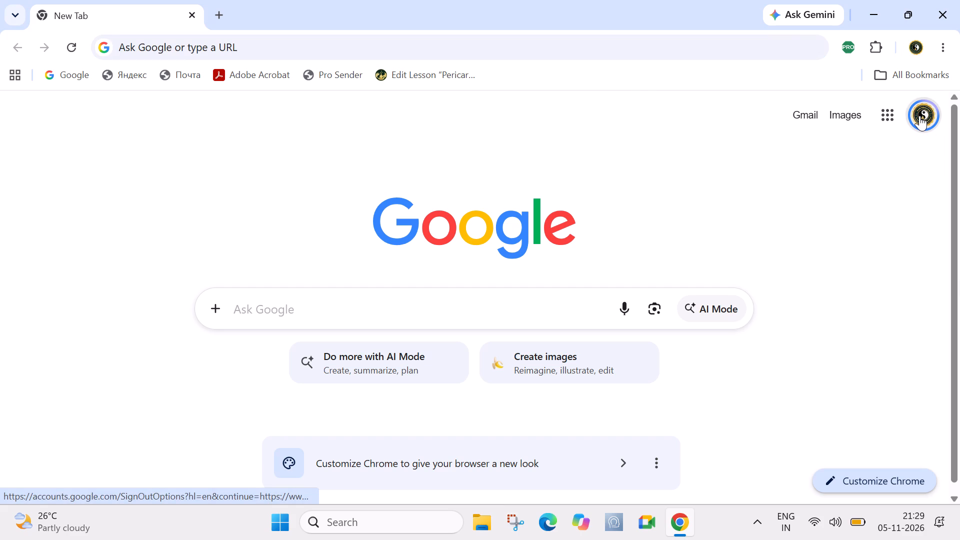
click(743, 287)
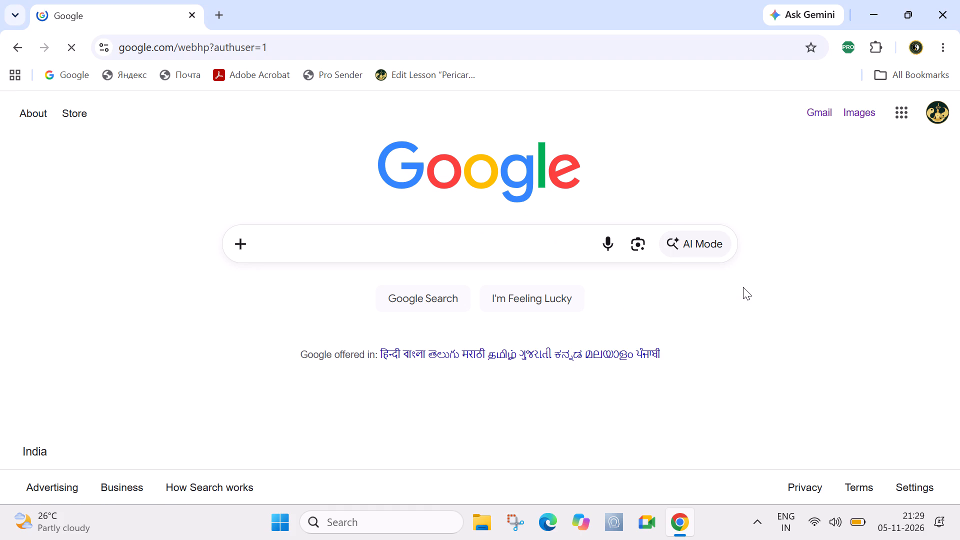
click(905, 120)
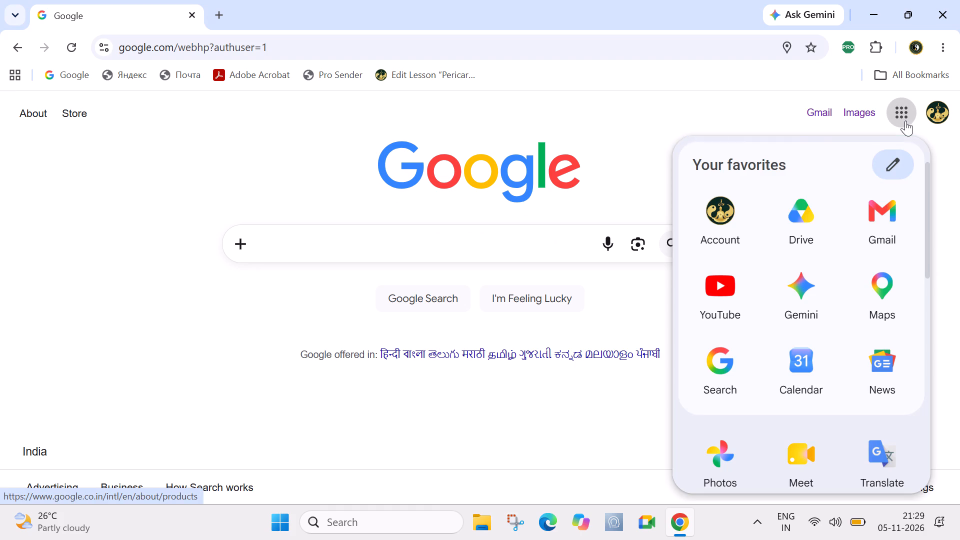
click(716, 288)
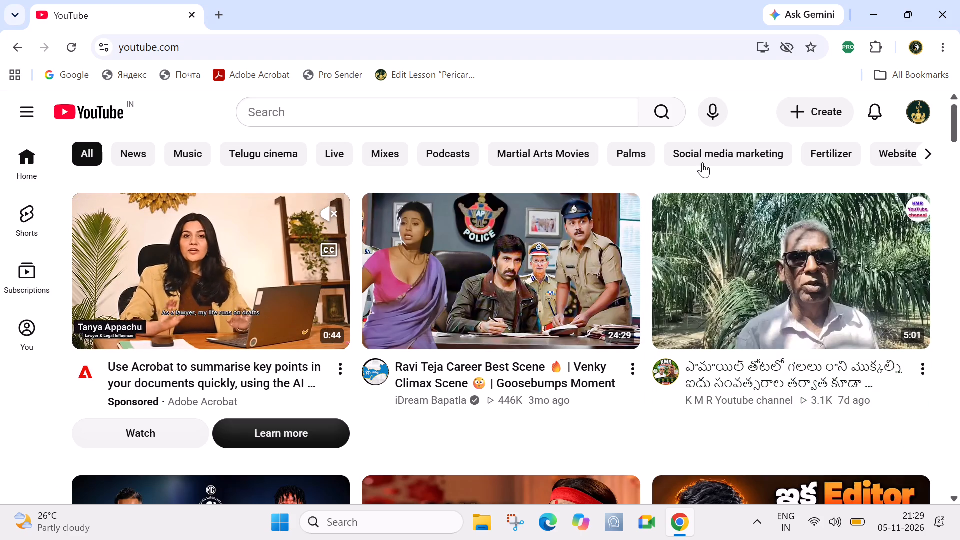
click(921, 114)
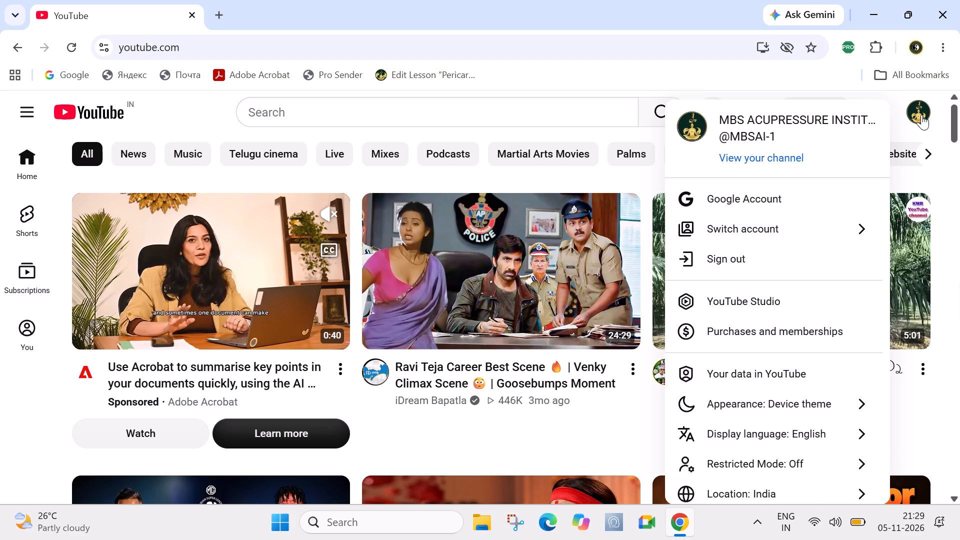
click(731, 298)
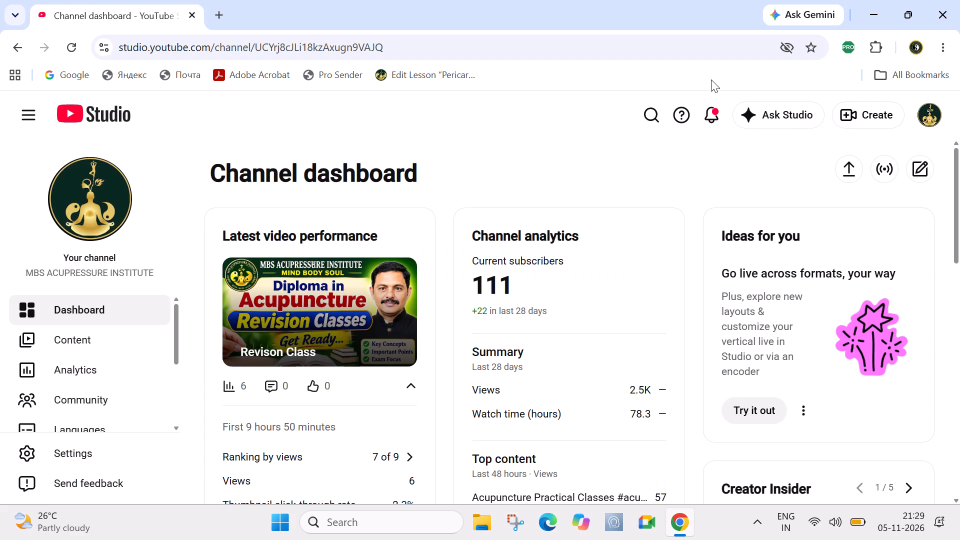
Check the channel's notifications in YouTube Studio.
click(712, 118)
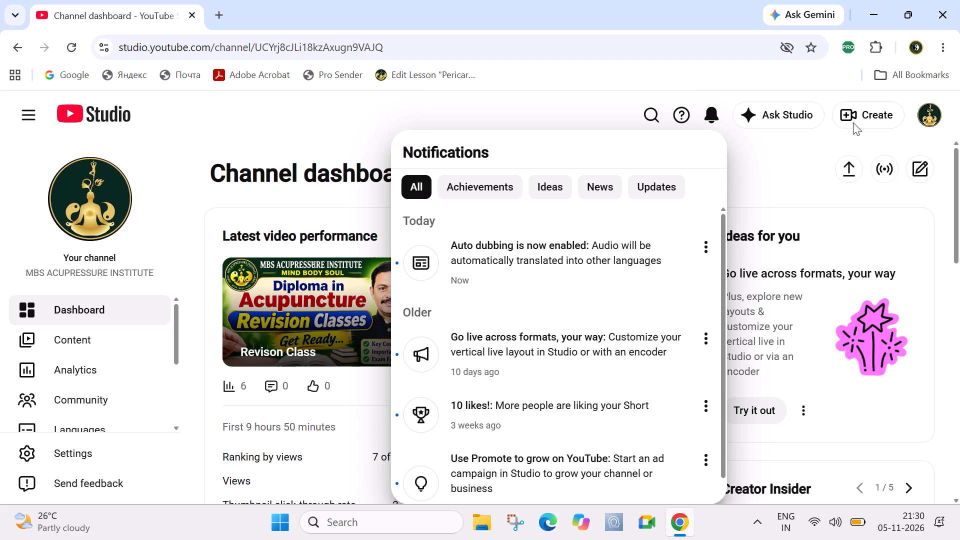
click(868, 116)
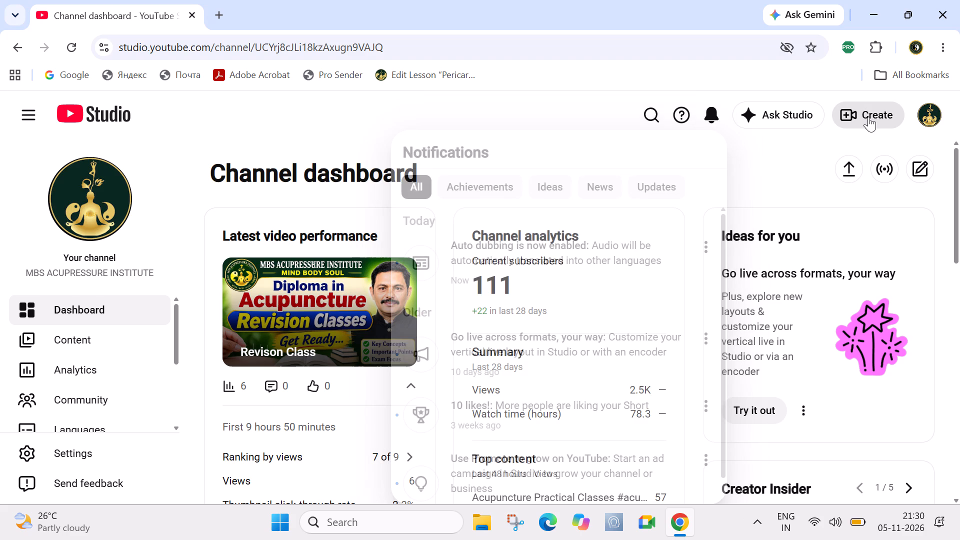
Upload the video file "Revision Class2 .mp4" from the Downloads folder to the channel.
click(868, 116)
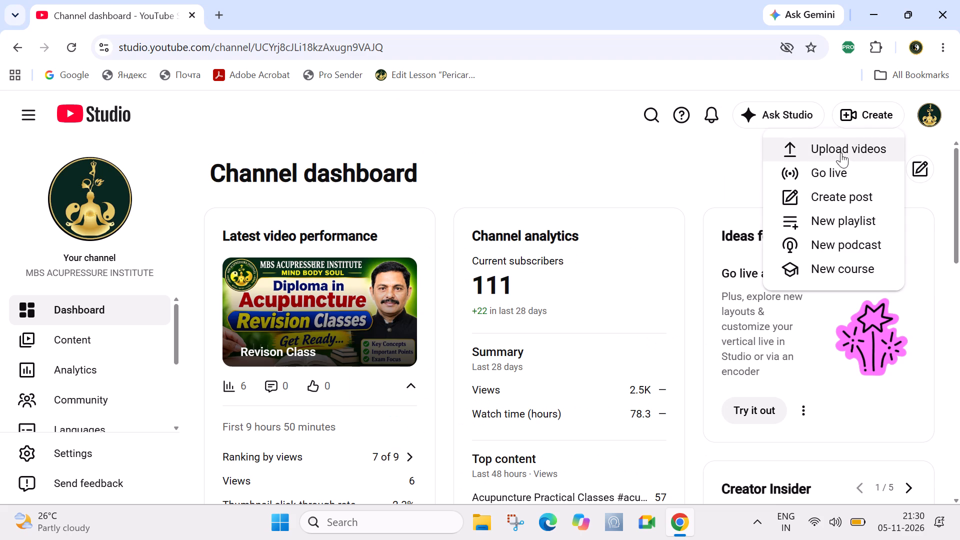
click(839, 155)
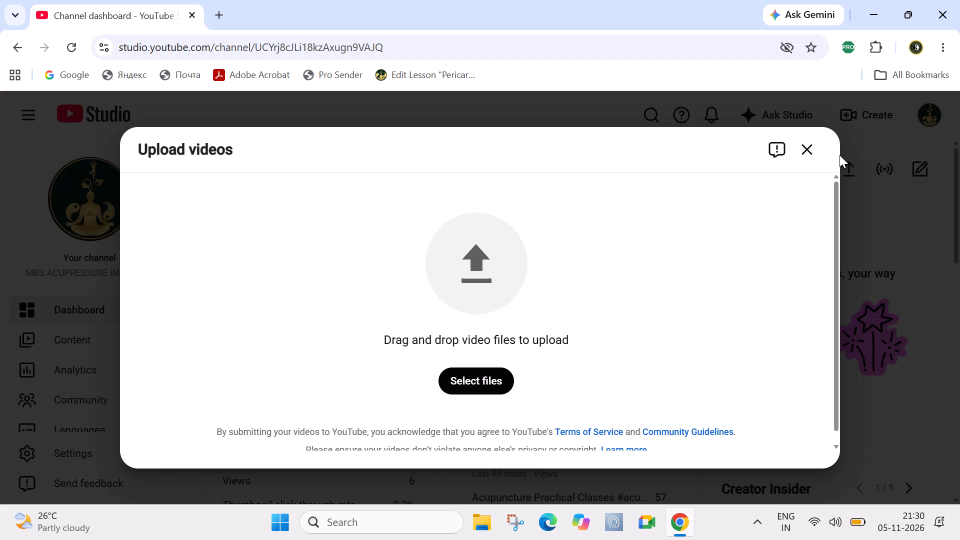
click(471, 377)
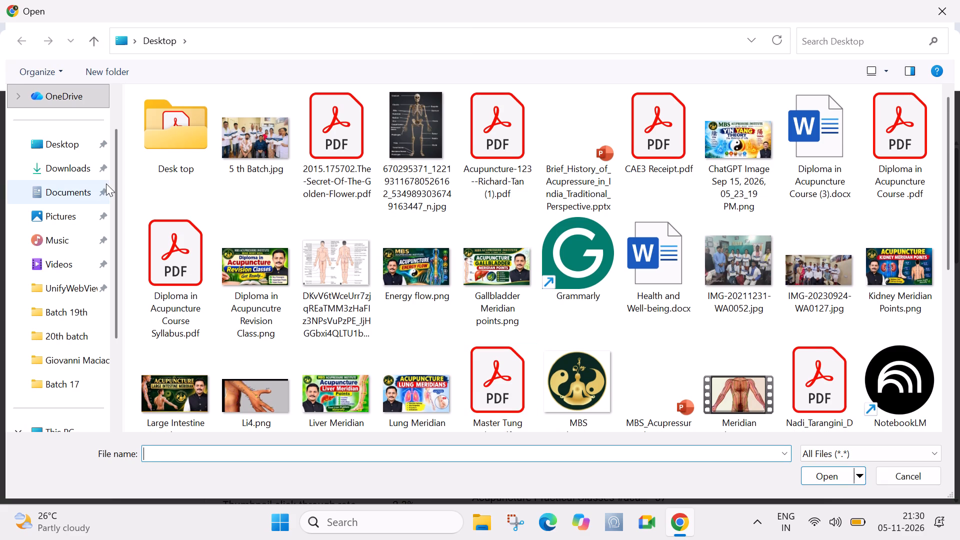
click(69, 174)
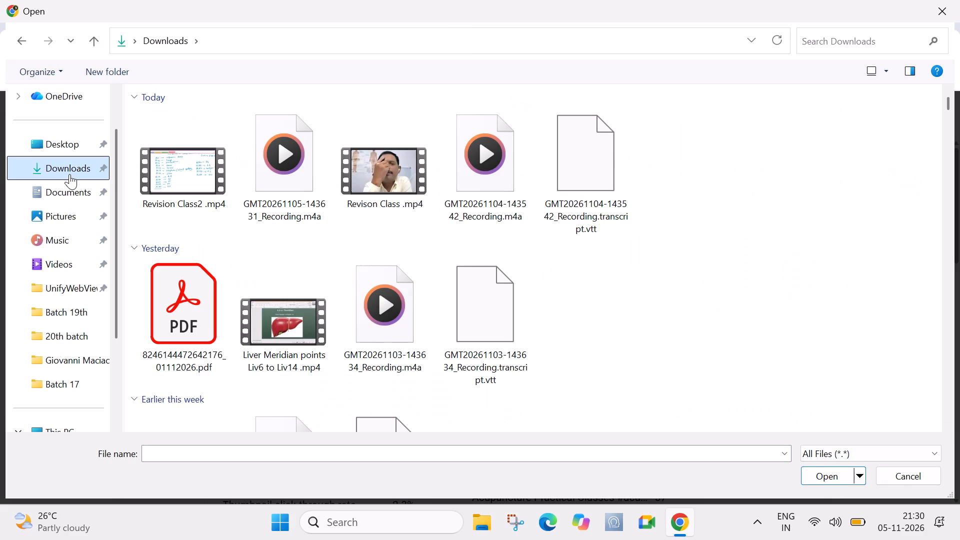
click(200, 162)
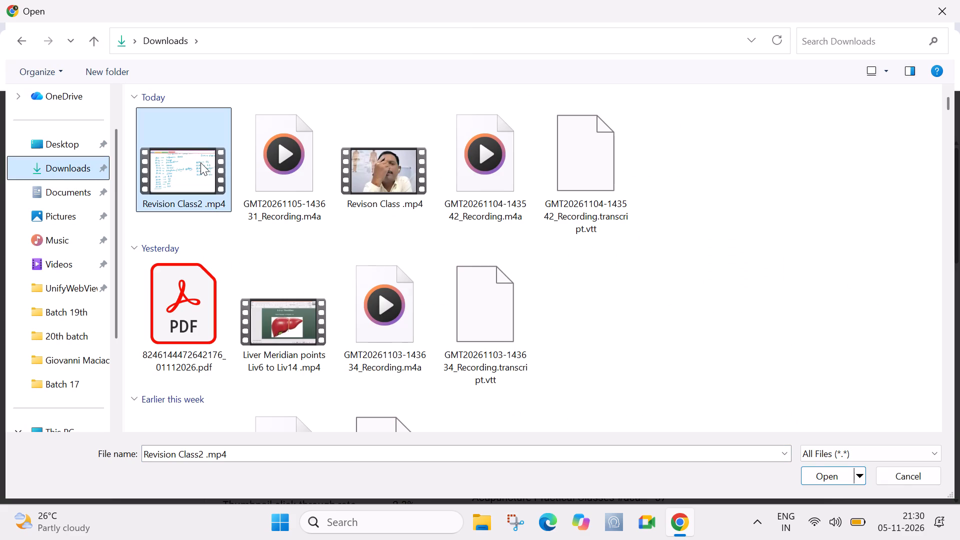
click(823, 478)
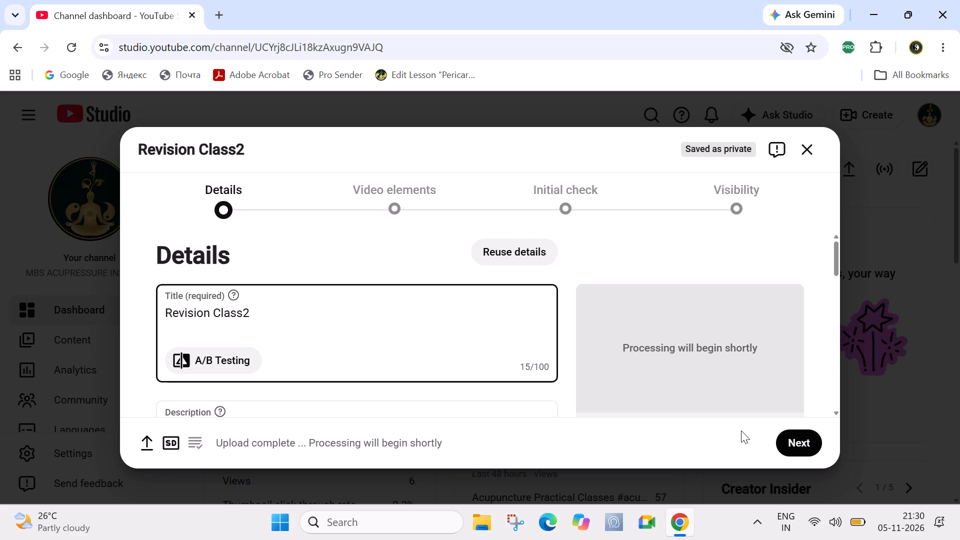
Enter the video description "In Telugu Diploma in Acupuncture Course Revision Class".
triple_click(834, 412)
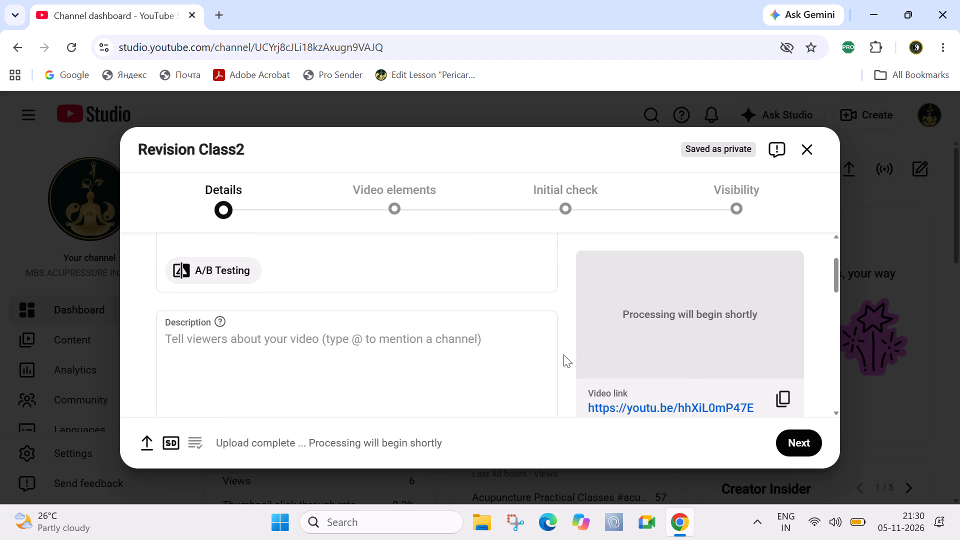
click(373, 348)
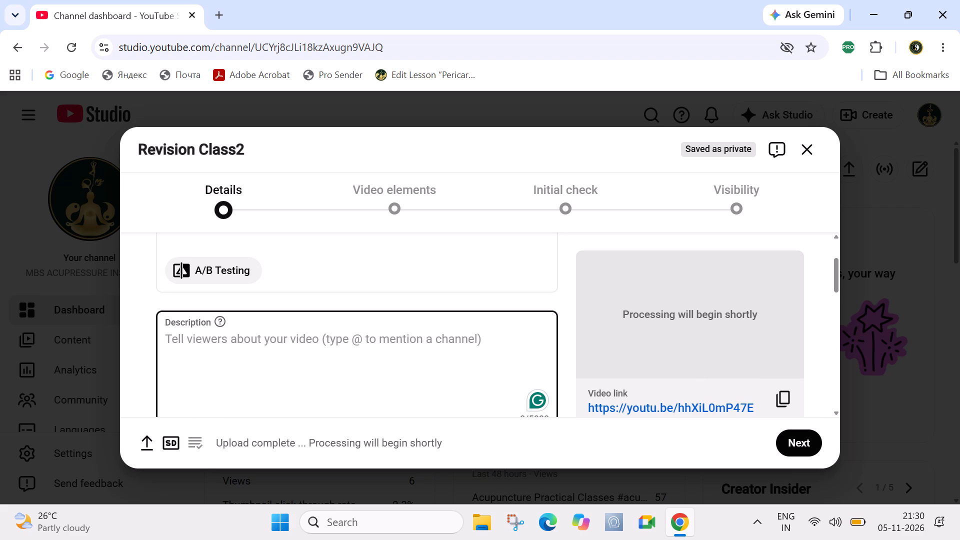
key(i)
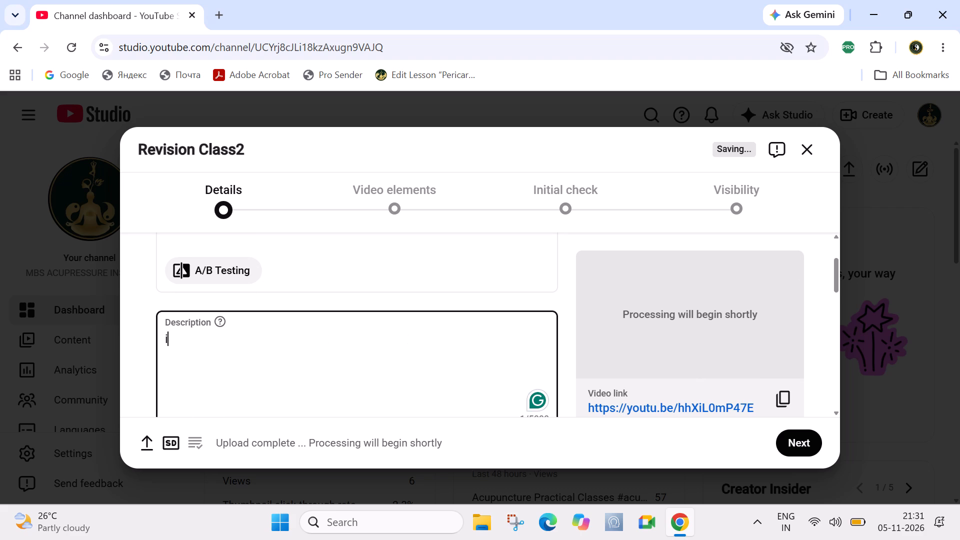
key(n)
key(BackSpace)
key(BackSpace)
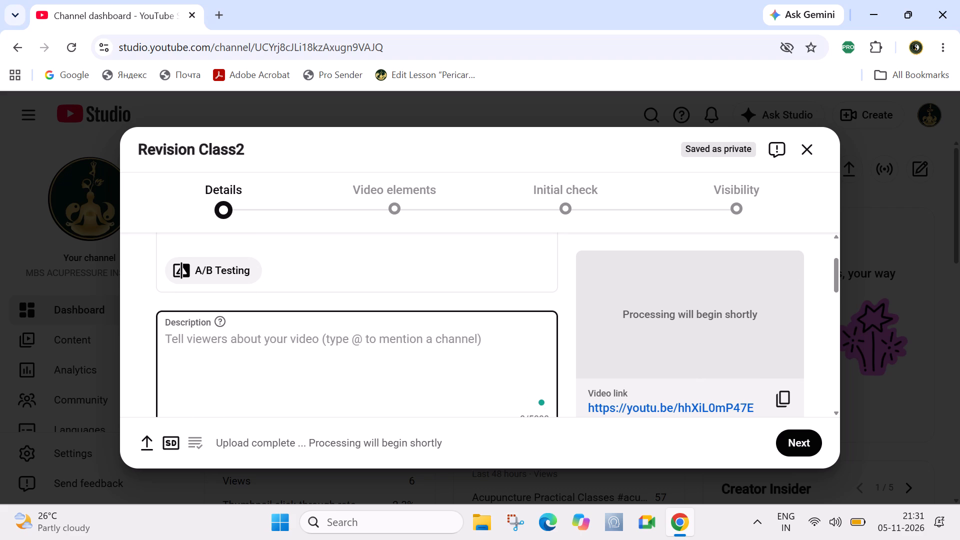
text(In)
key(space)
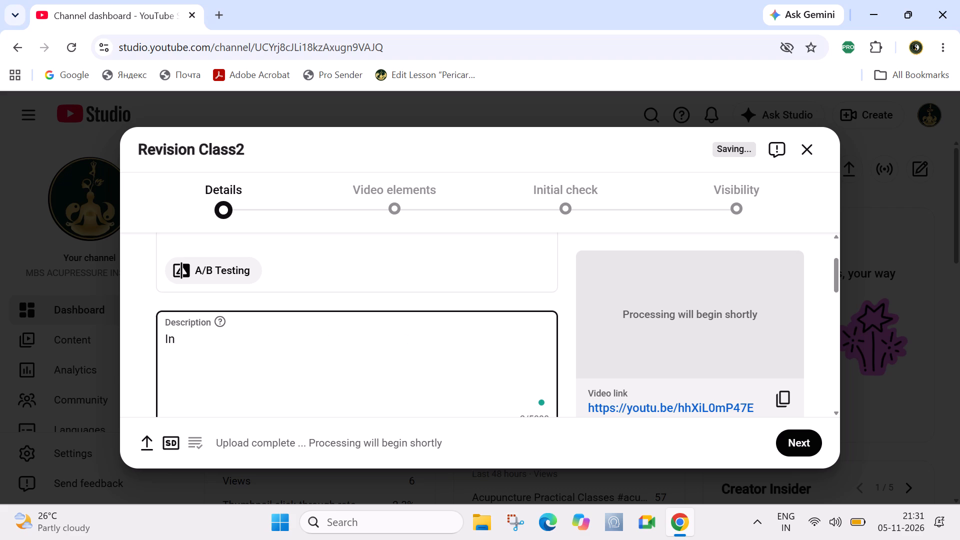
text(Te)
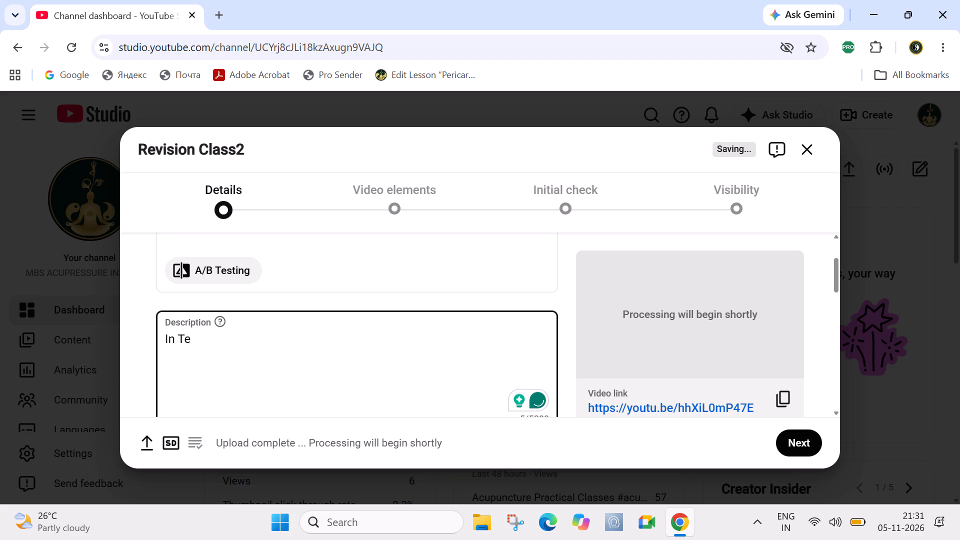
text(lu)
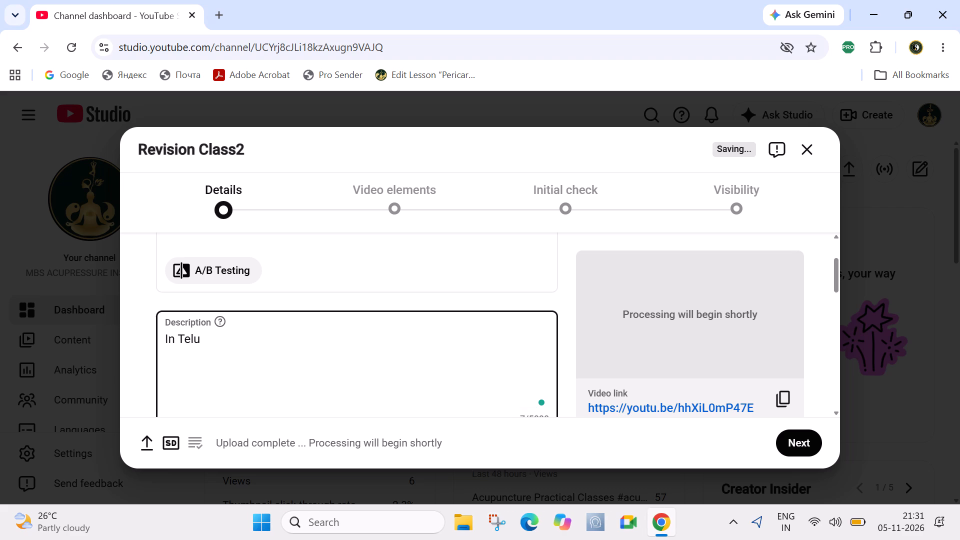
key(g)
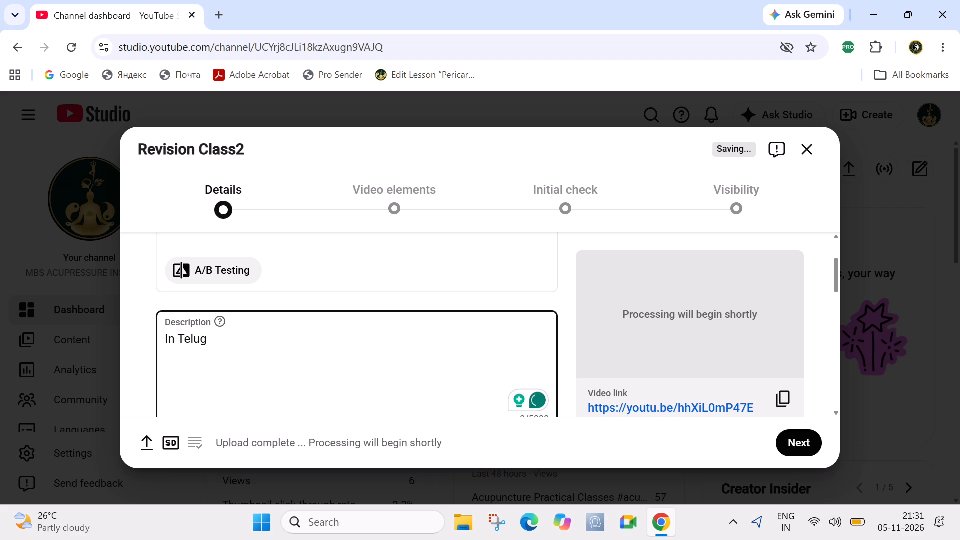
key(u)
key(space)
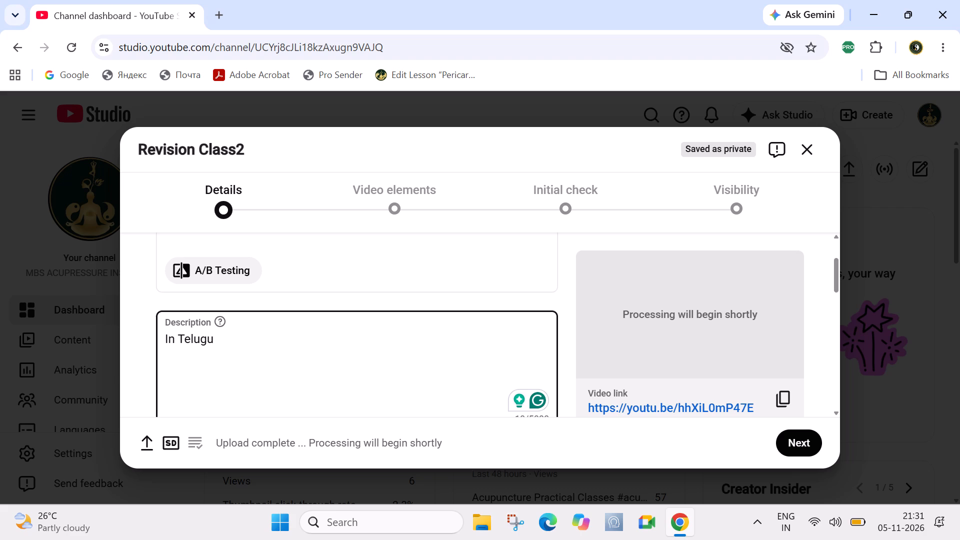
key(shift+d)
text(iploma)
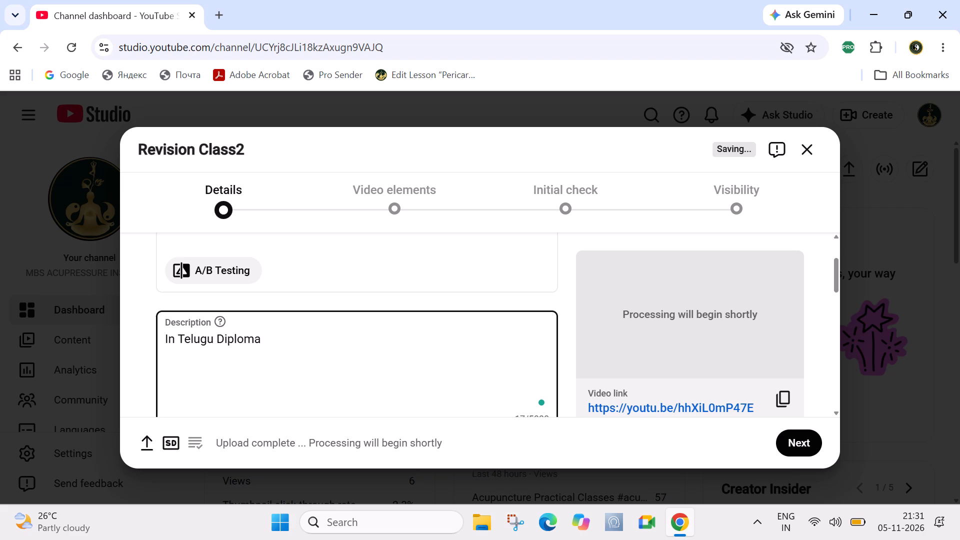
key(space)
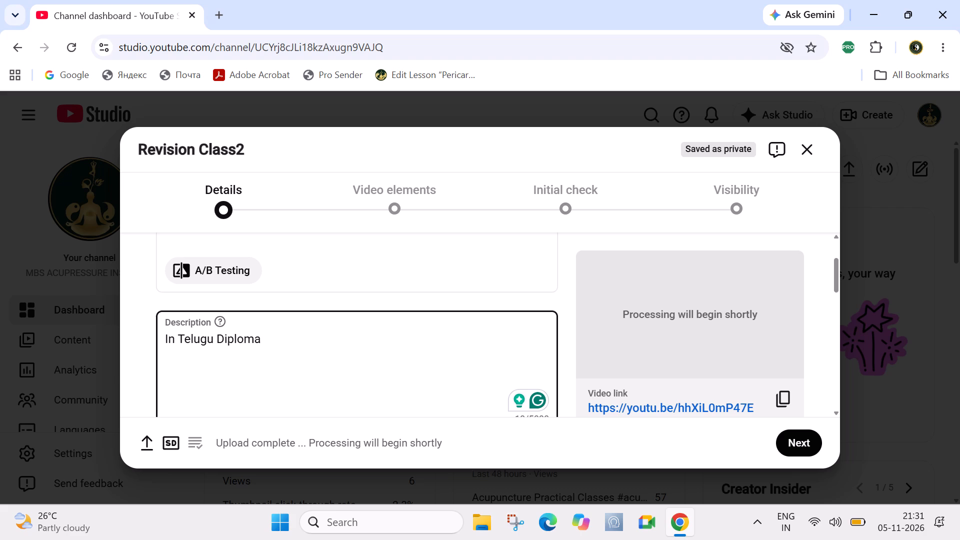
text(in)
key(space)
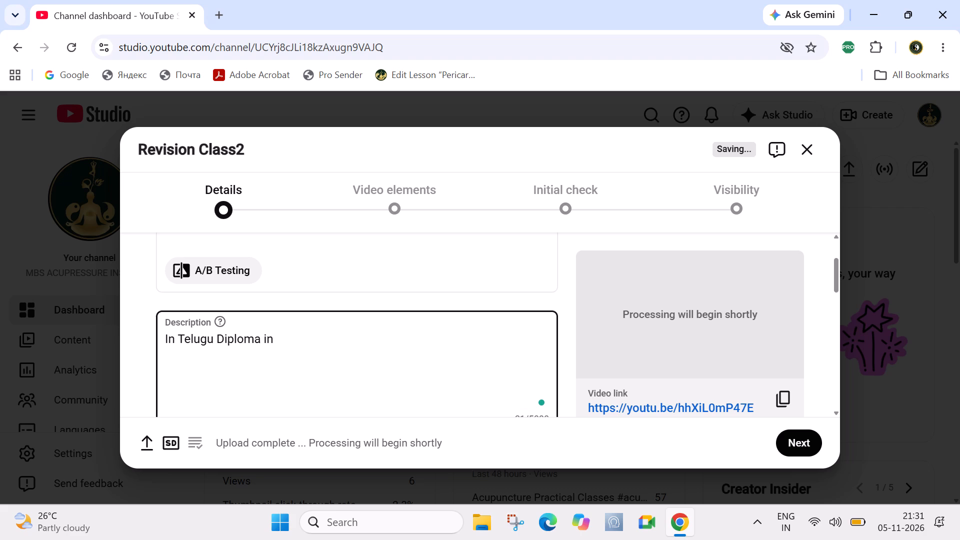
key(shift+a)
text(cu)
key(p)
text(uncture)
key(space)
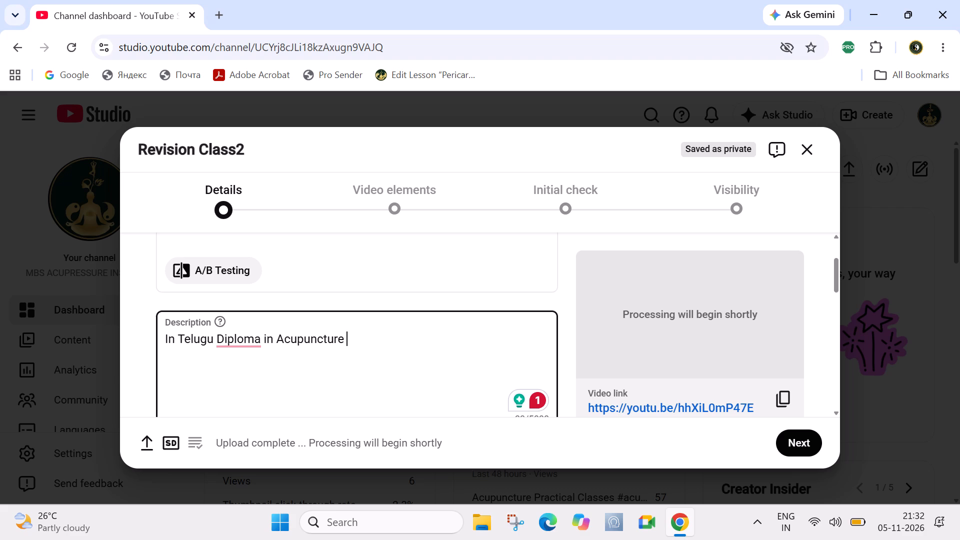
key(shift+c)
text(our)
text(se)
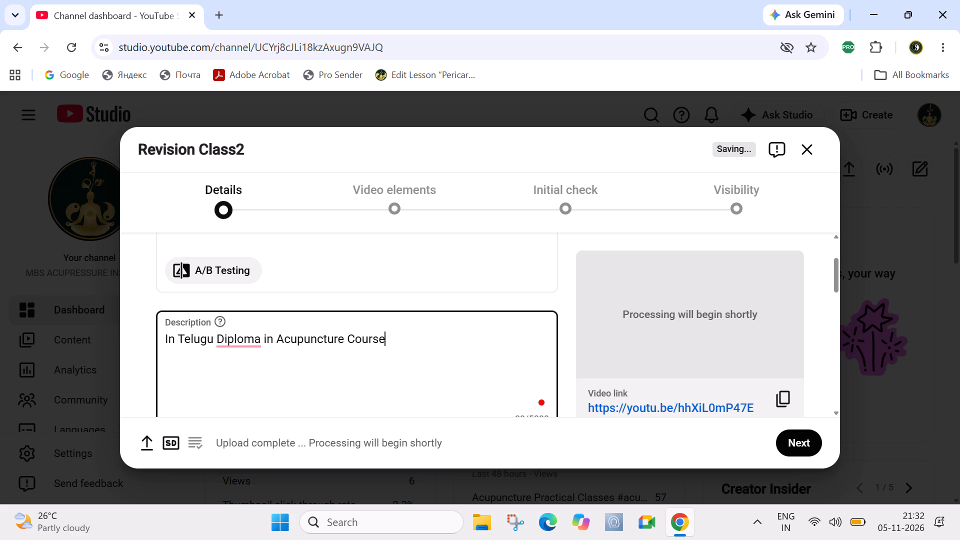
key(space)
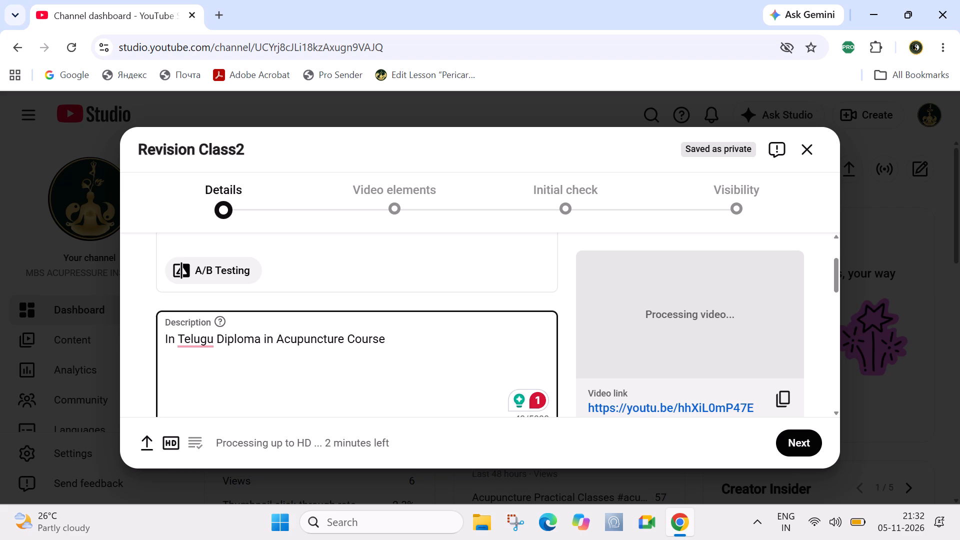
text(Revision)
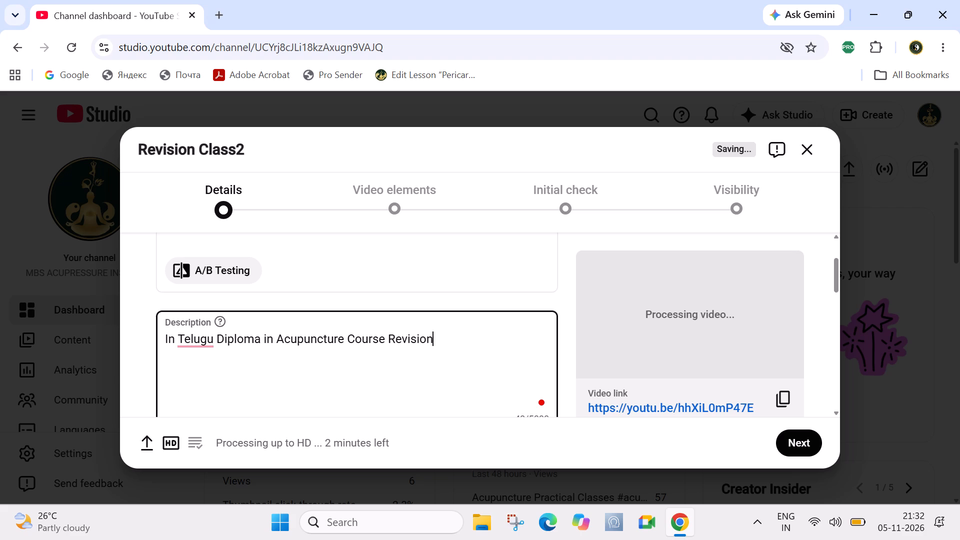
key(space)
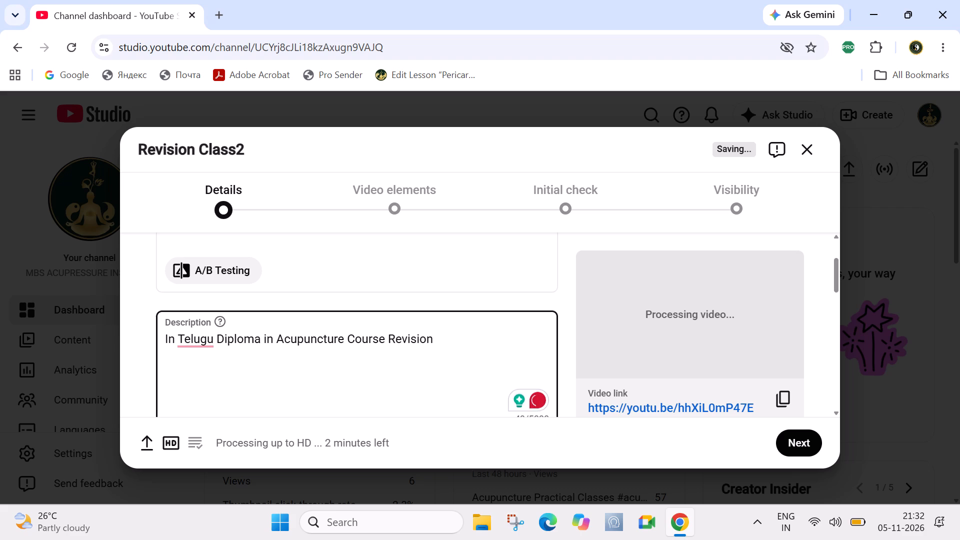
text(Class)
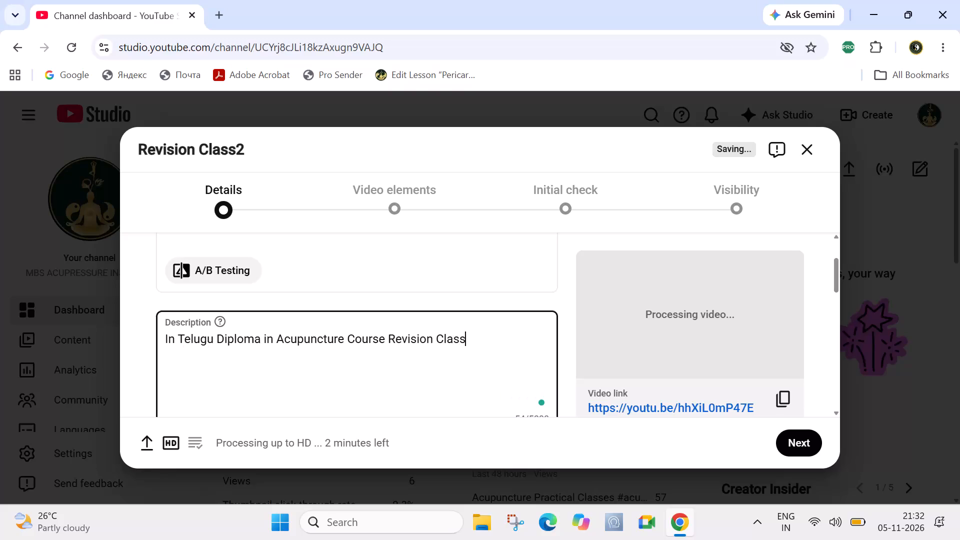
key(space)
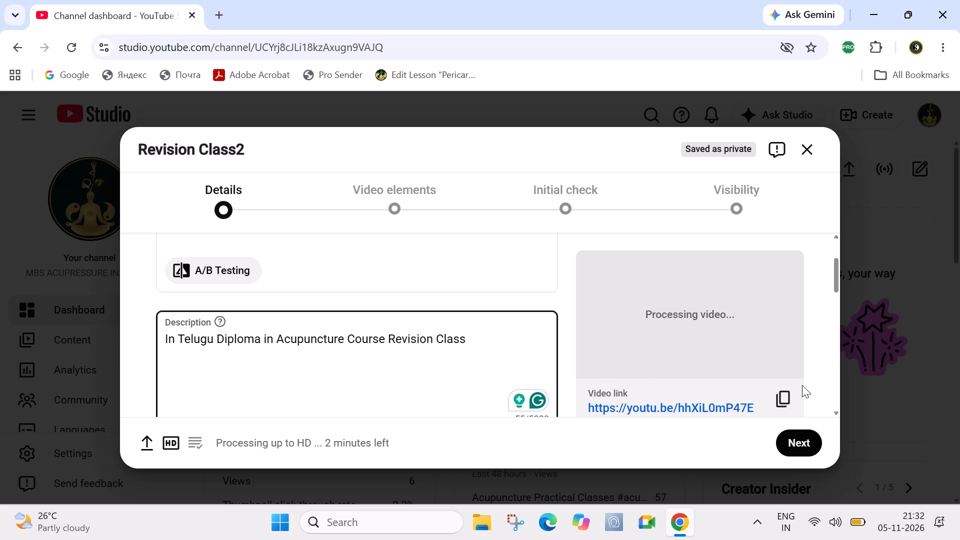
Upload "Diploma in Acupuncutre Revision Class.png" from the Desktop folder as the video's thumbnail.
triple_click(834, 410)
triple_click(834, 410)
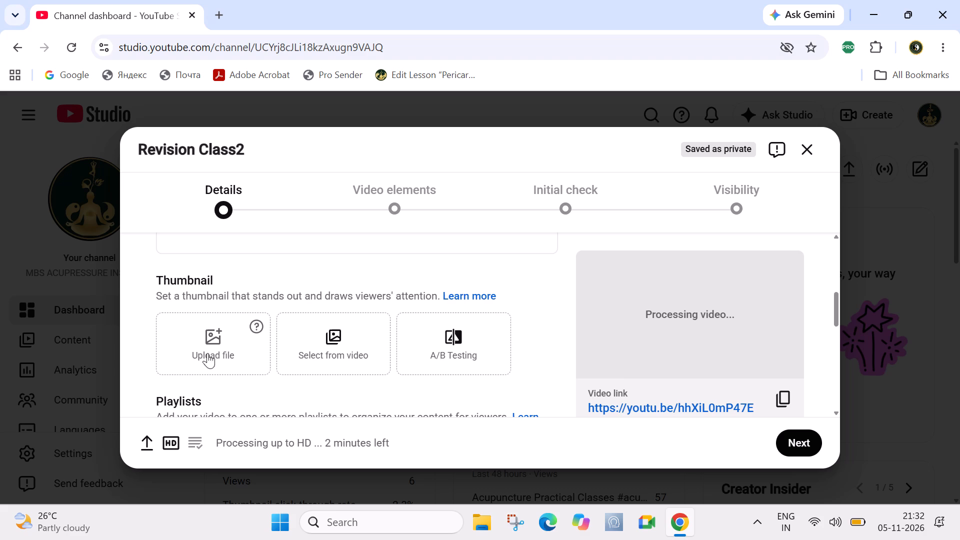
click(214, 348)
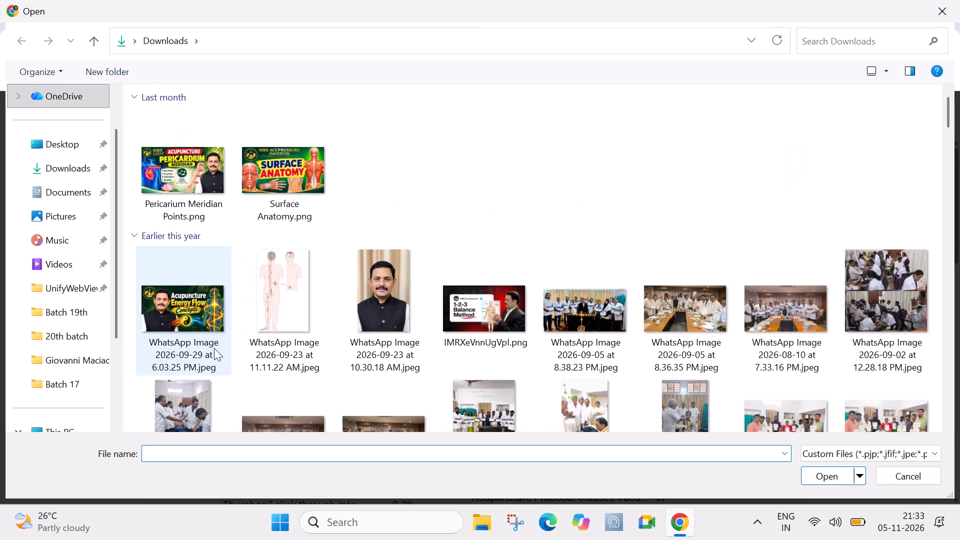
click(56, 150)
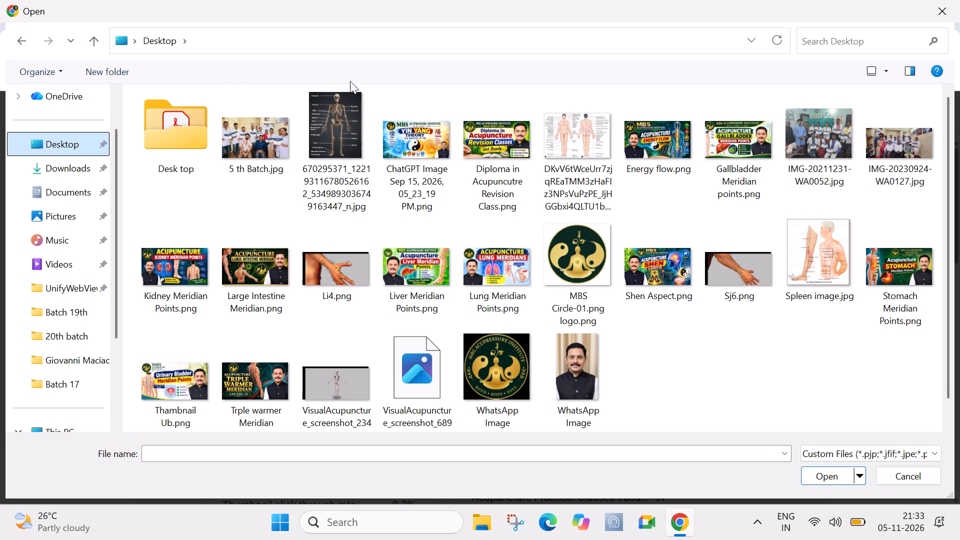
click(503, 136)
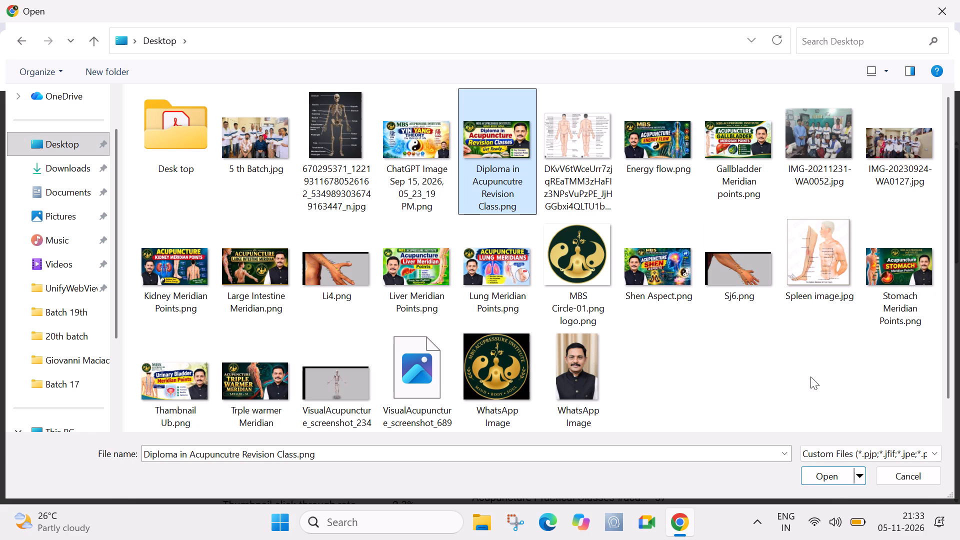
click(834, 475)
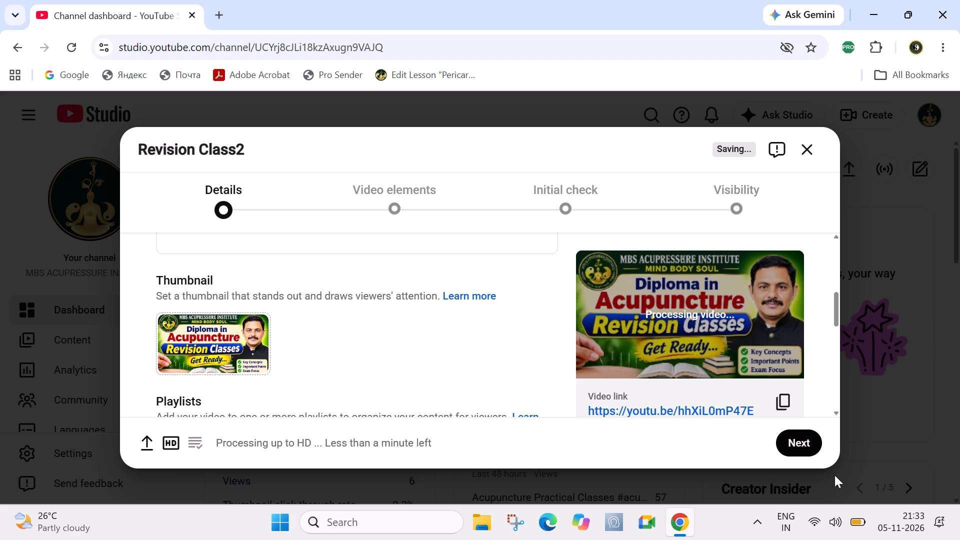
Set the video's audience to "No, it's not made for kids".
triple_click(836, 413)
triple_click(836, 413)
click(836, 413)
triple_click(836, 413)
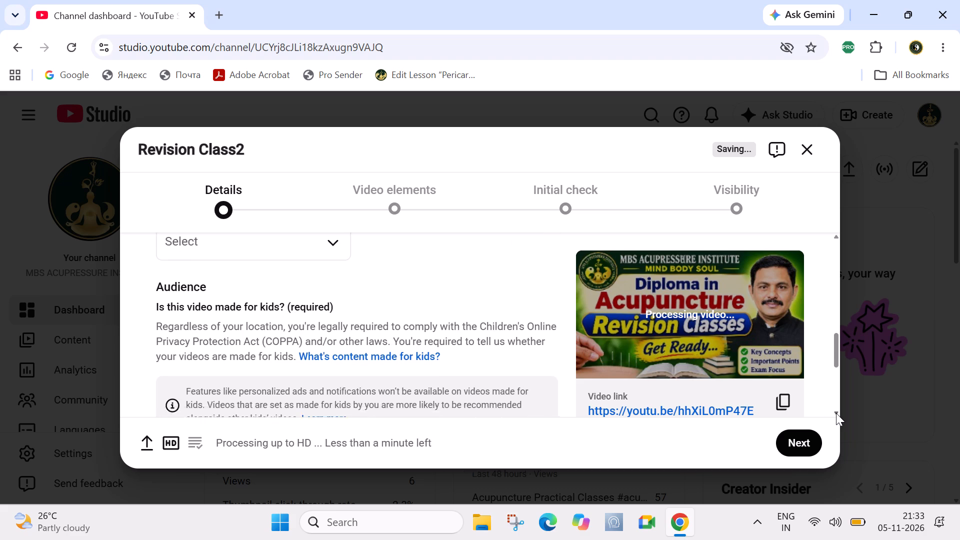
triple_click(836, 413)
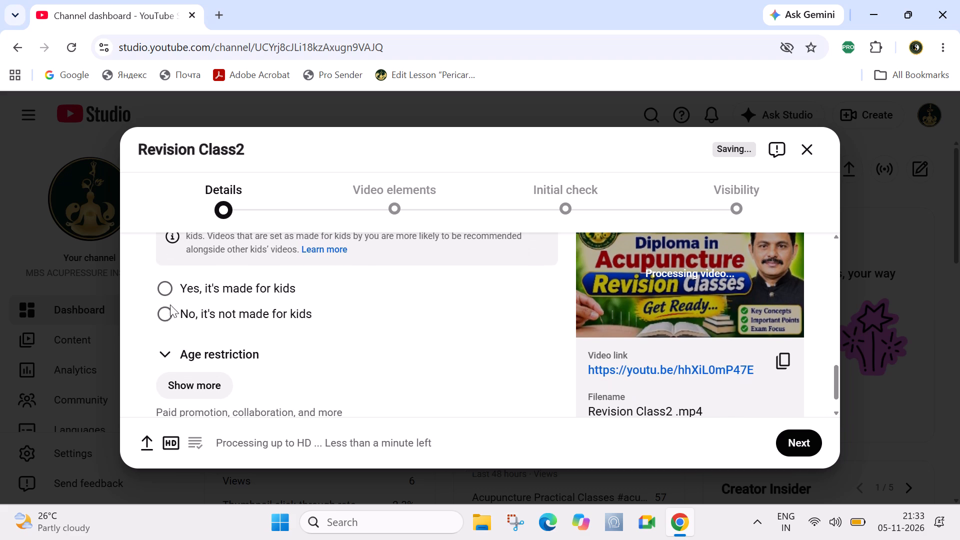
click(170, 314)
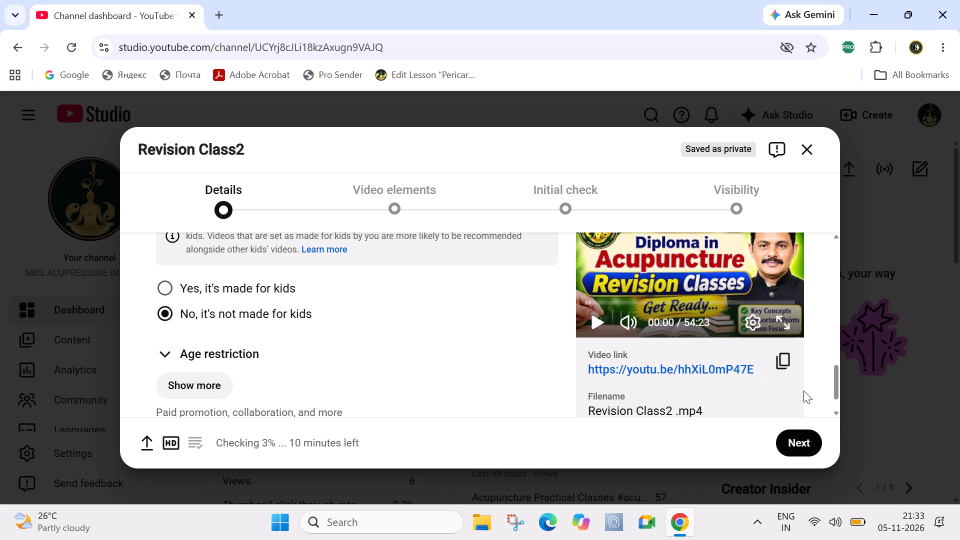
triple_click(837, 413)
double_click(837, 413)
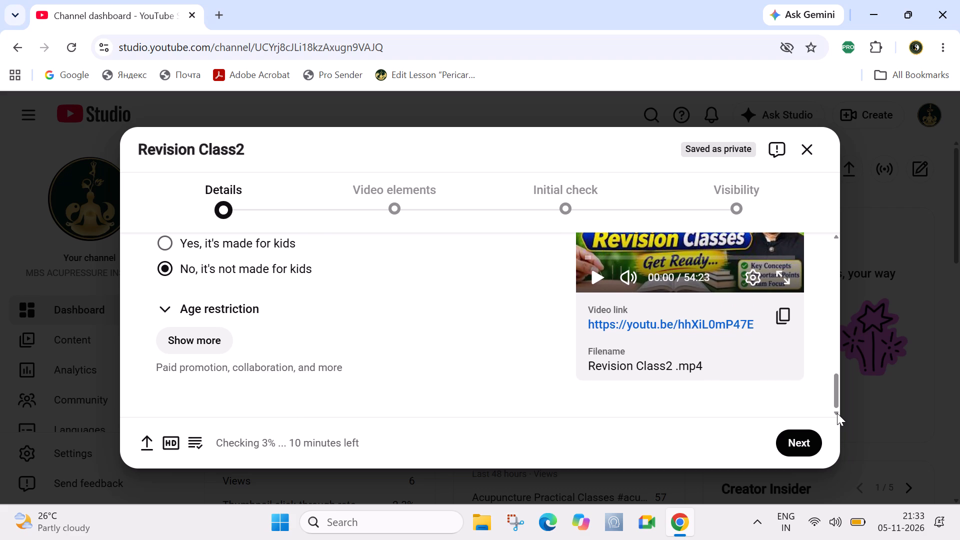
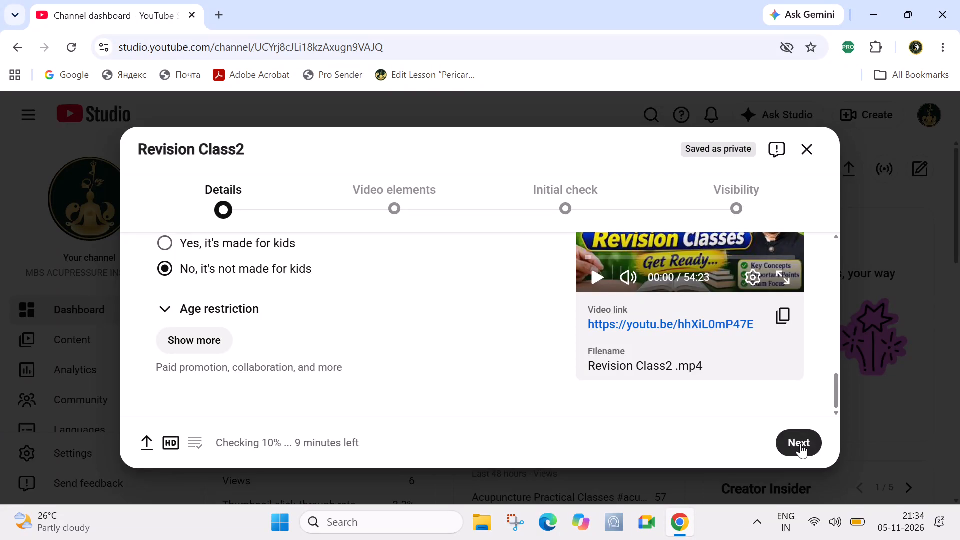
Advance the Revision Class2 upload past Video elements to the Initial check stage without adding any elements.
click(800, 443)
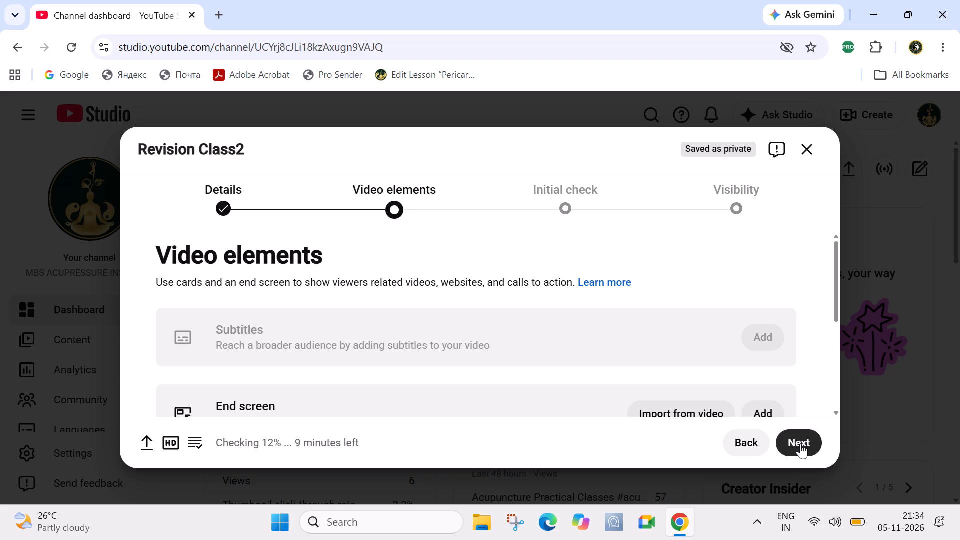
triple_click(836, 412)
triple_click(836, 412)
triple_click(836, 412)
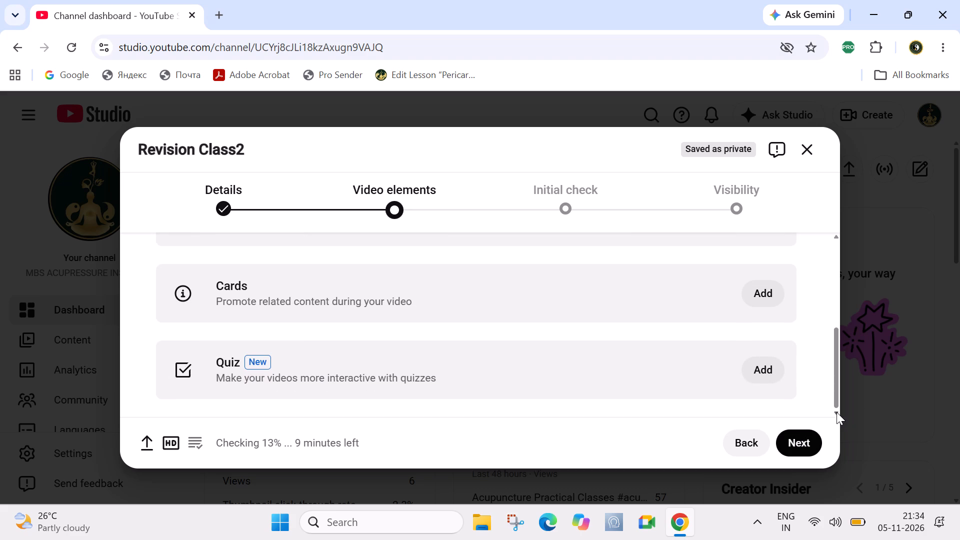
double_click(836, 412)
click(802, 443)
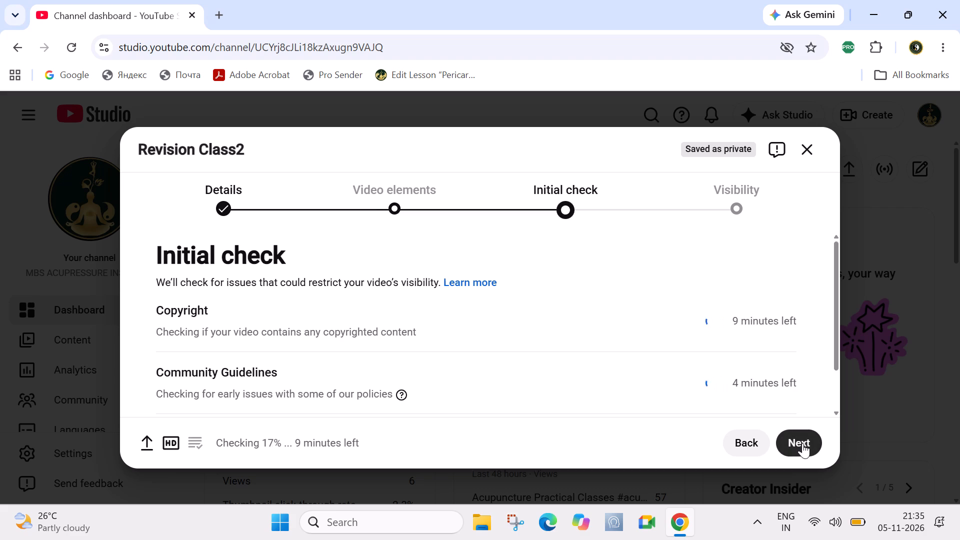
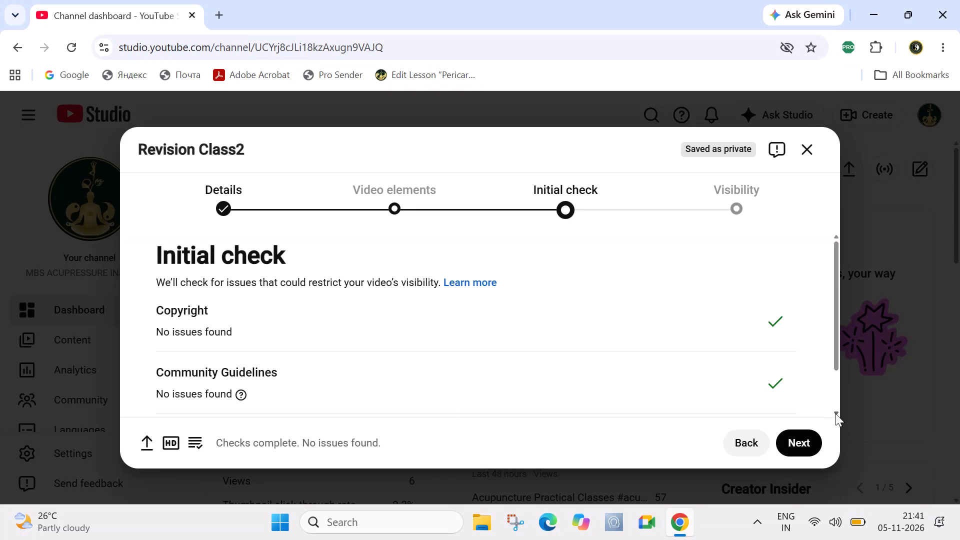
Review the Revision Class2 copyright and Community Guidelines checks and advance the upload to the Visibility stage.
triple_click(835, 413)
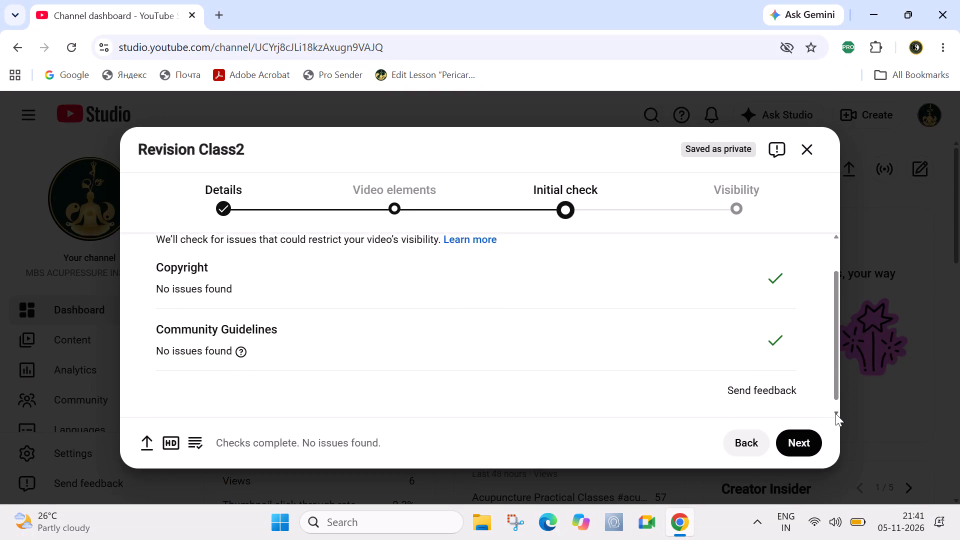
triple_click(835, 413)
click(835, 413)
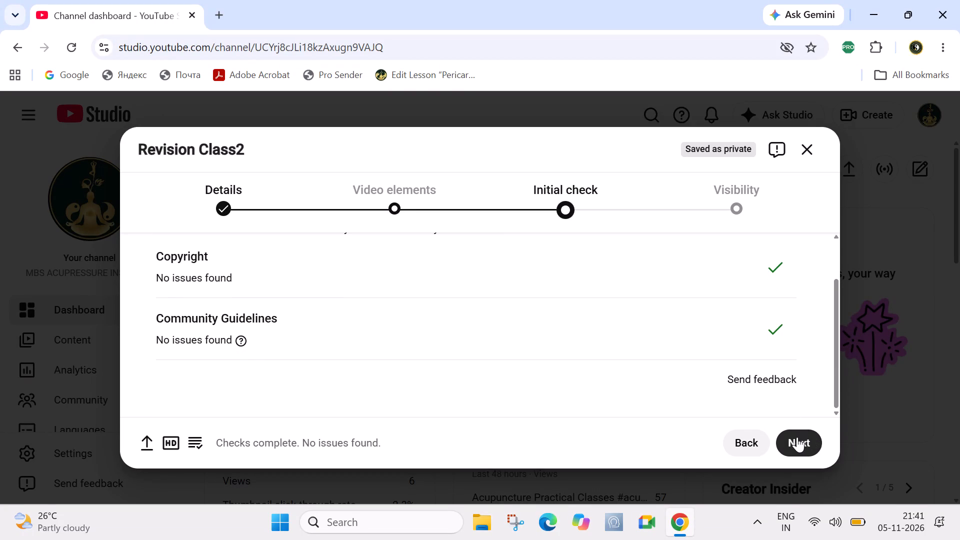
click(797, 437)
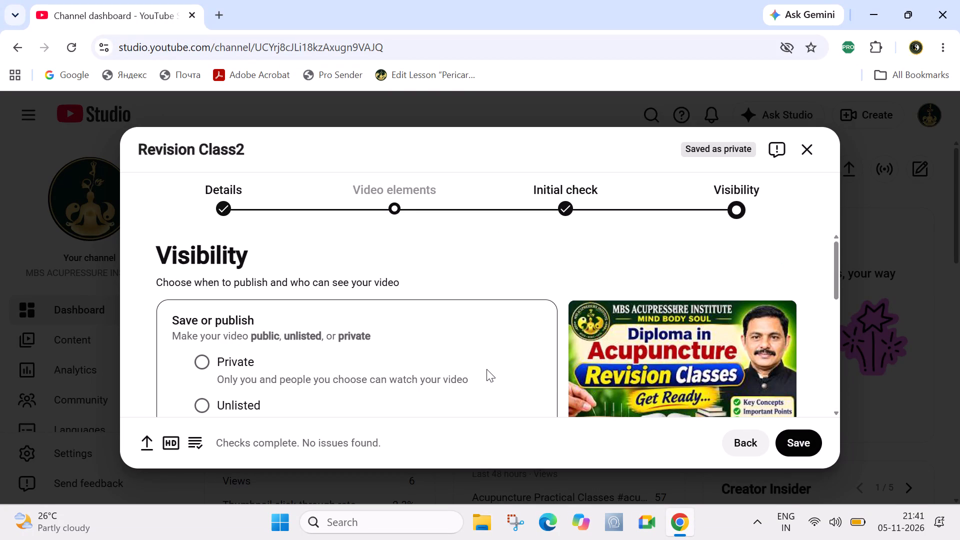
Set the Revision Class2 video's visibility to Public, without making it an instant Premiere.
click(206, 362)
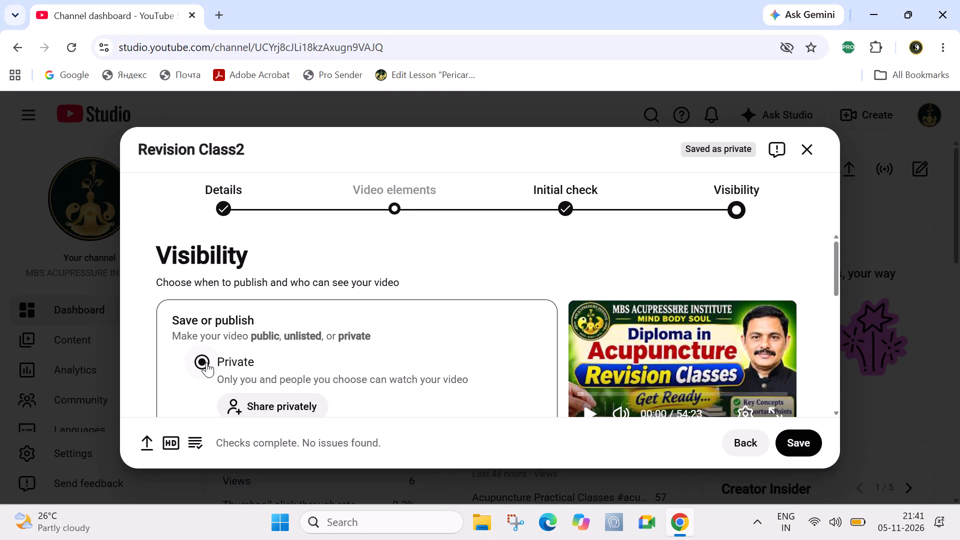
triple_click(838, 412)
triple_click(838, 412)
triple_click(838, 412)
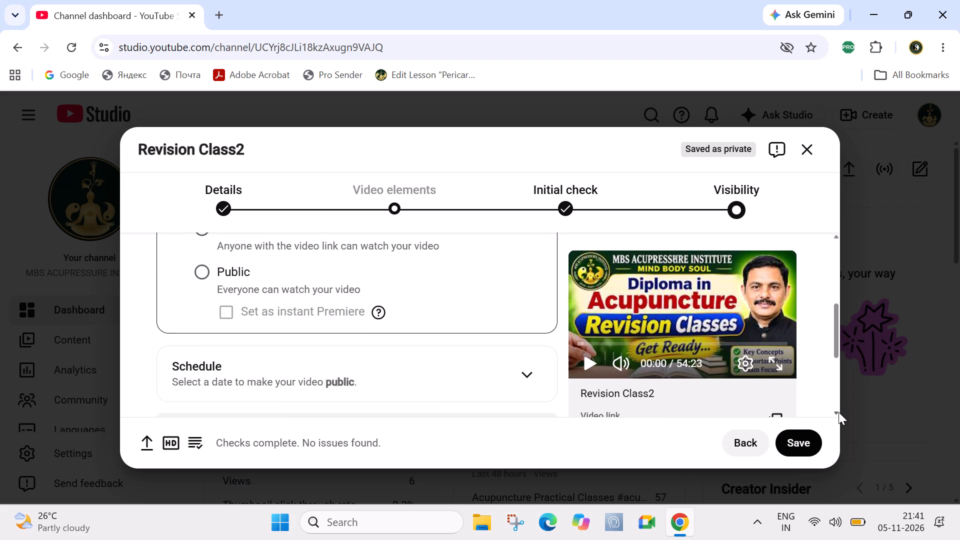
double_click(833, 234)
double_click(832, 236)
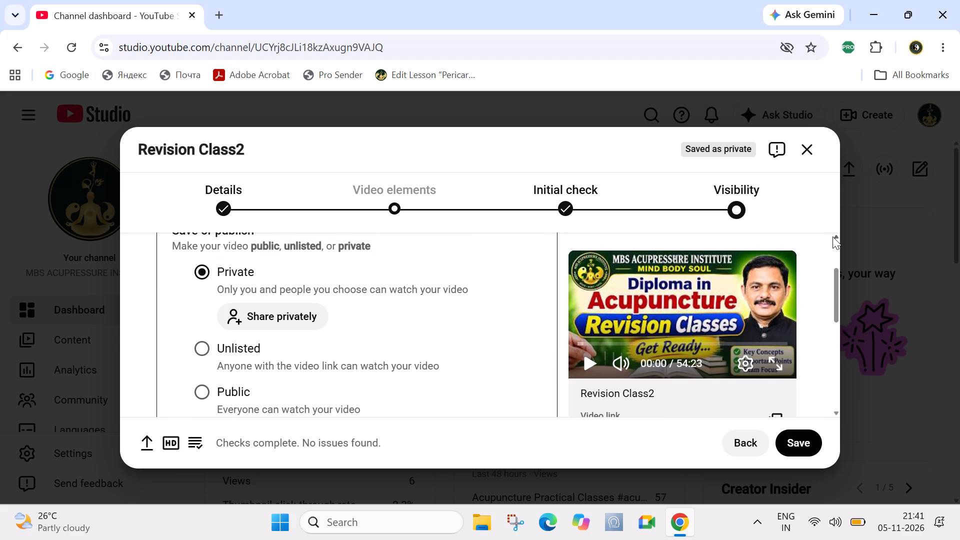
click(201, 393)
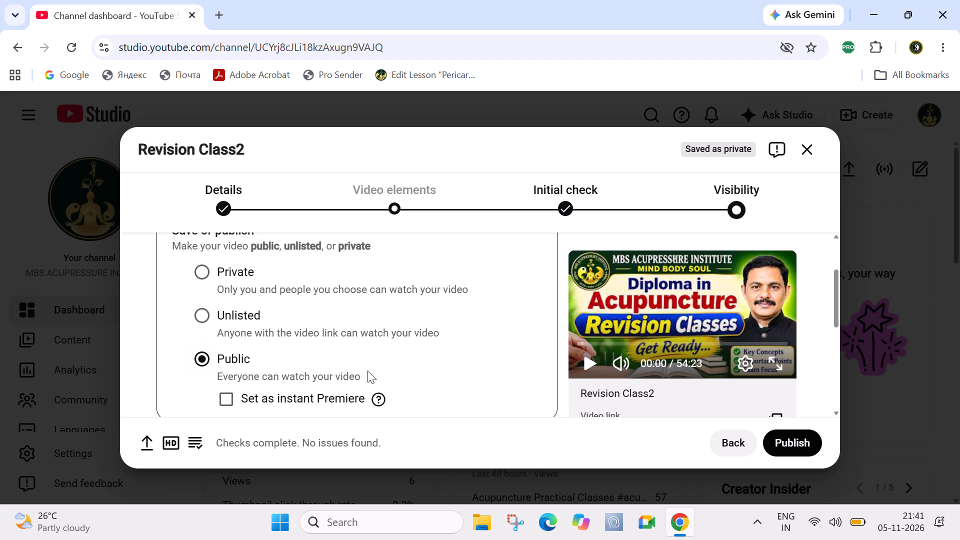
Look through the remaining pre-publish notes, publish the Revision Class2 video, and return to the channel dashboard.
triple_click(834, 411)
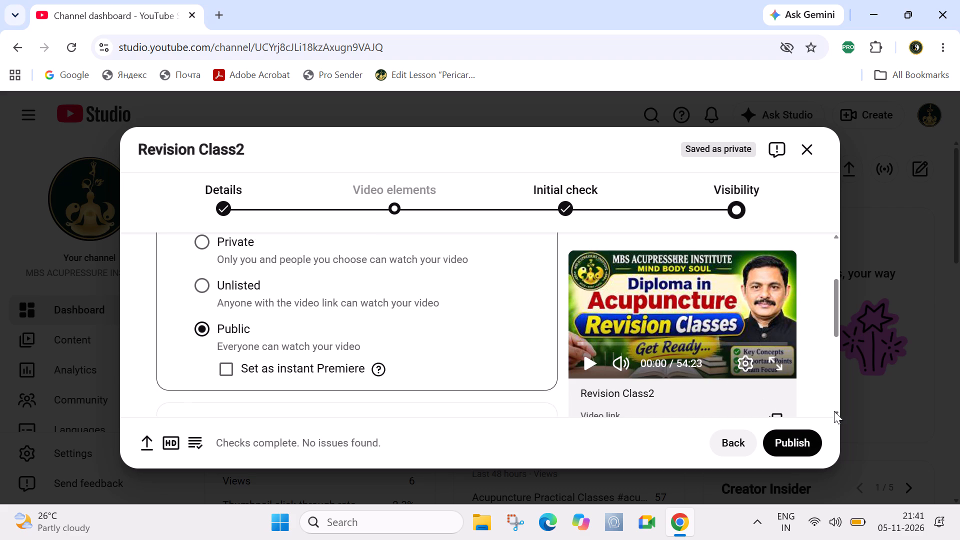
triple_click(834, 411)
triple_click(834, 411)
triple_click(834, 411)
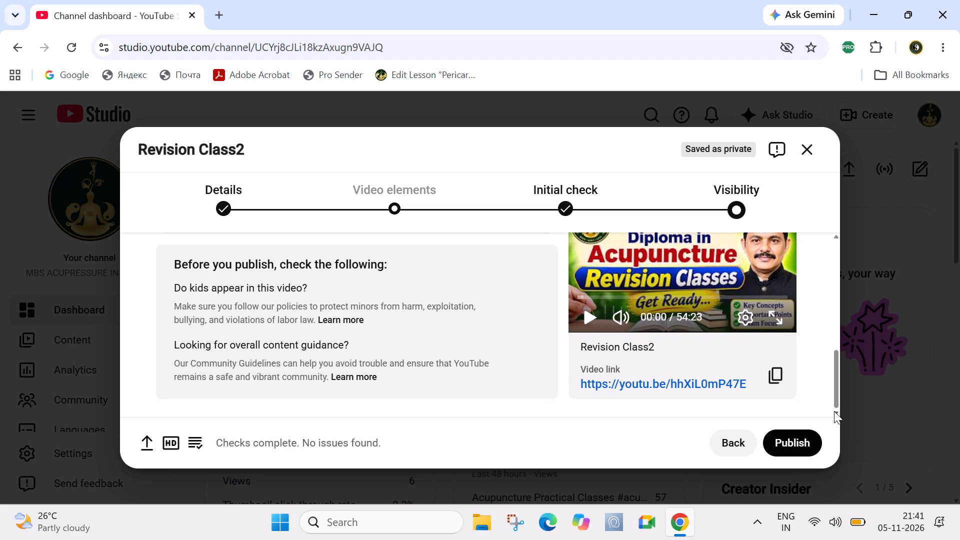
double_click(834, 411)
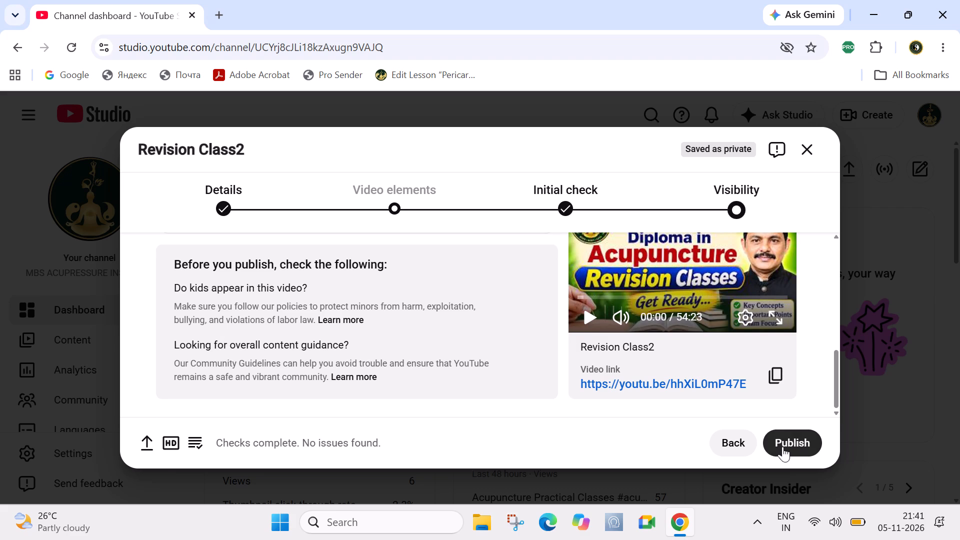
click(782, 446)
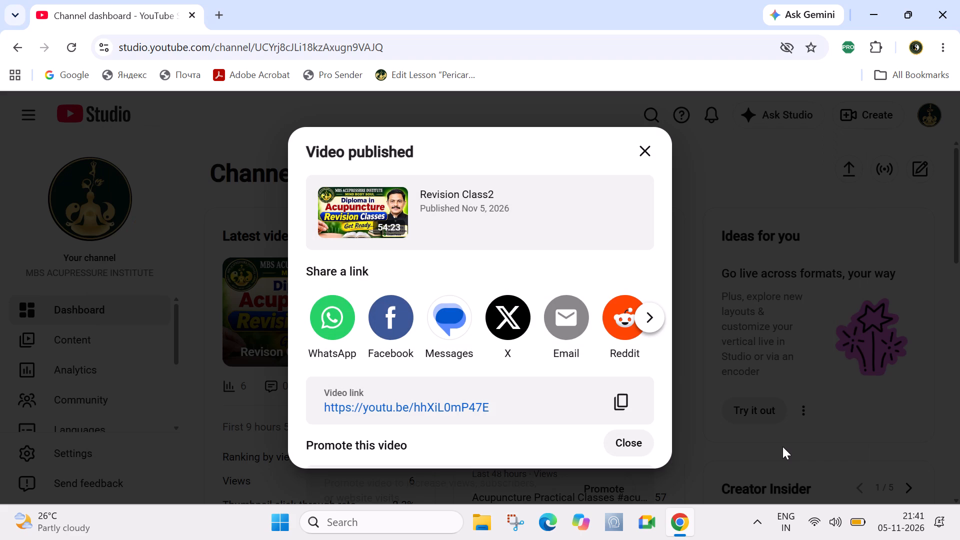
click(640, 438)
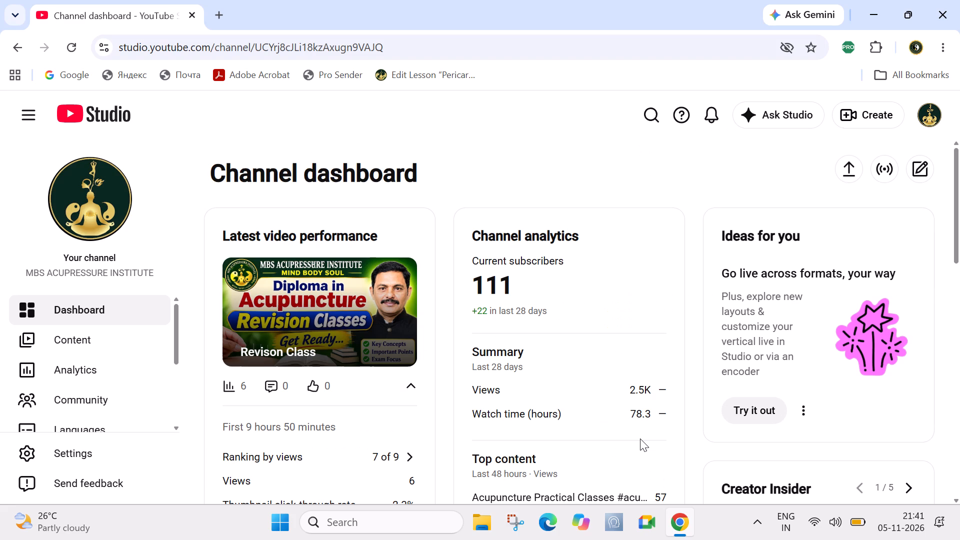
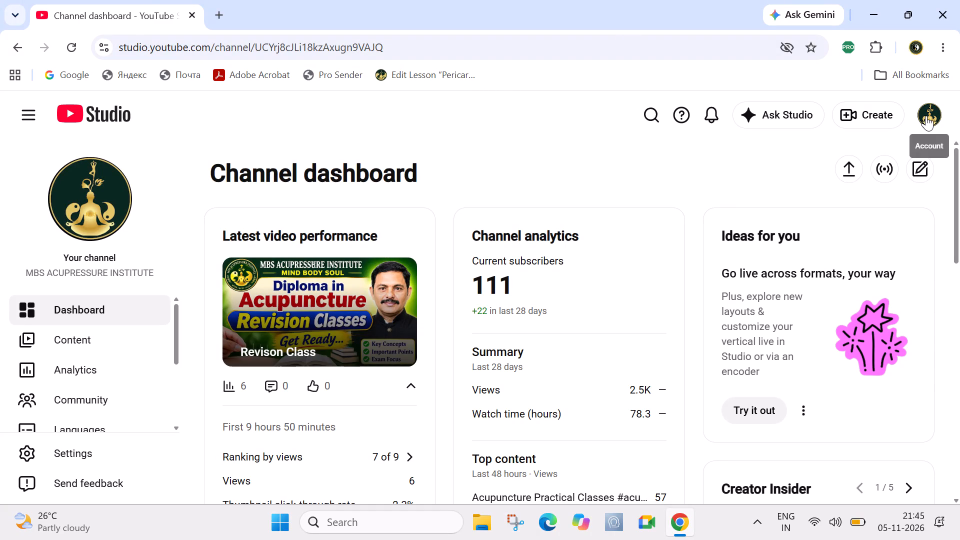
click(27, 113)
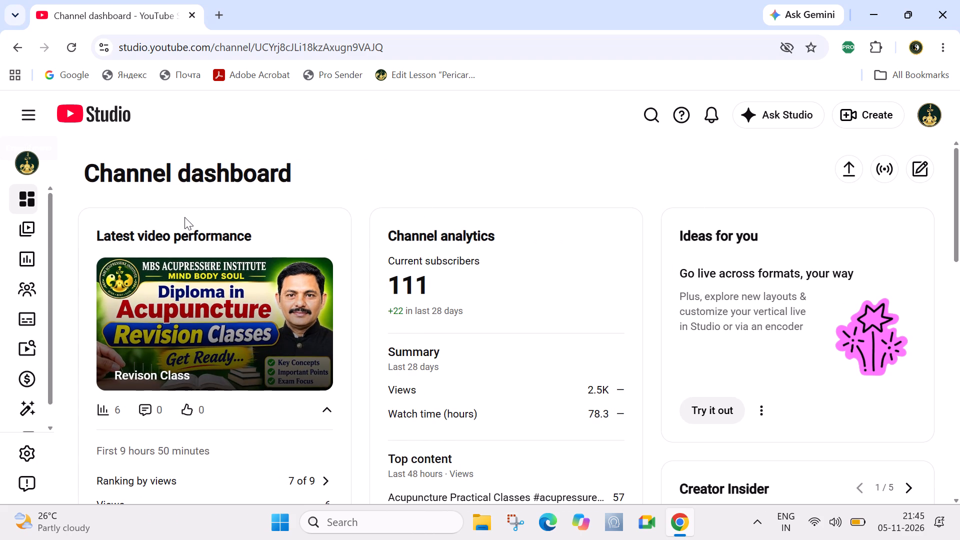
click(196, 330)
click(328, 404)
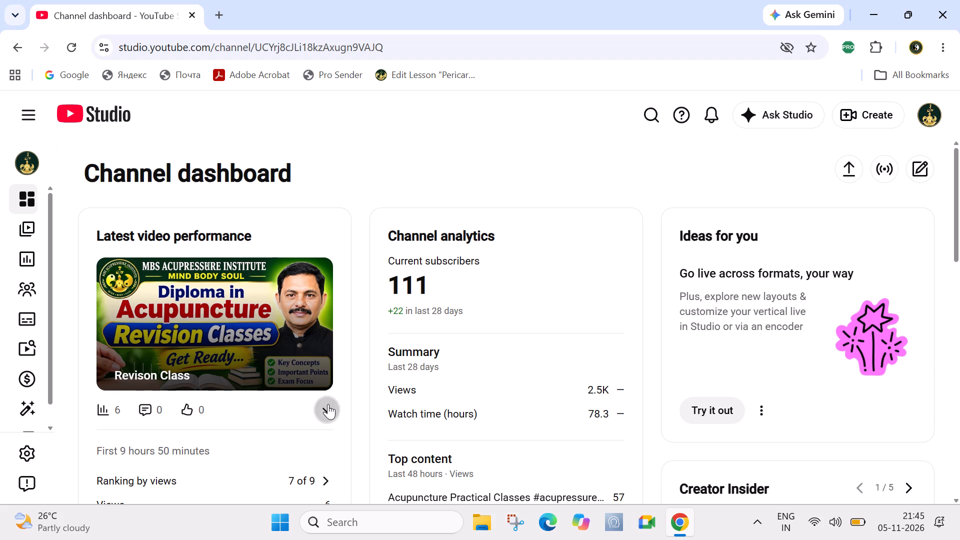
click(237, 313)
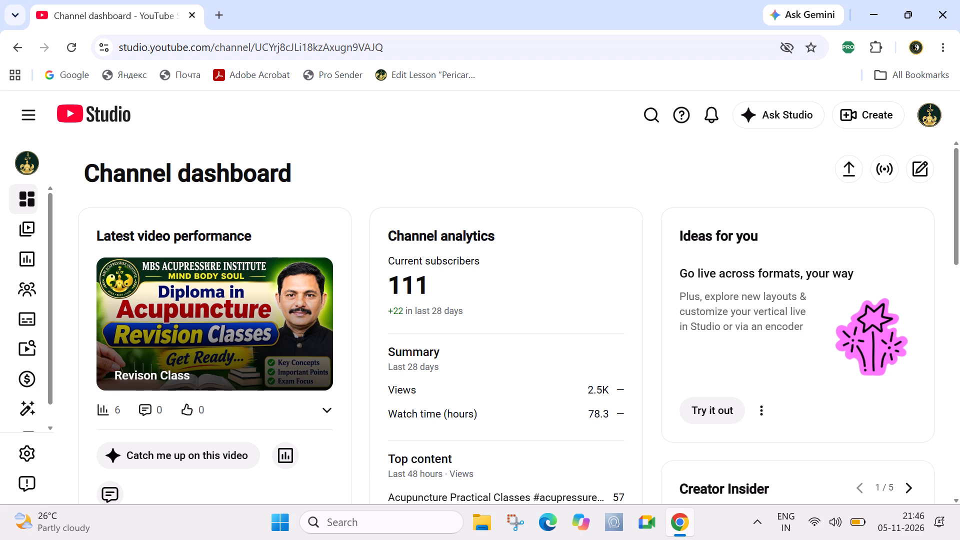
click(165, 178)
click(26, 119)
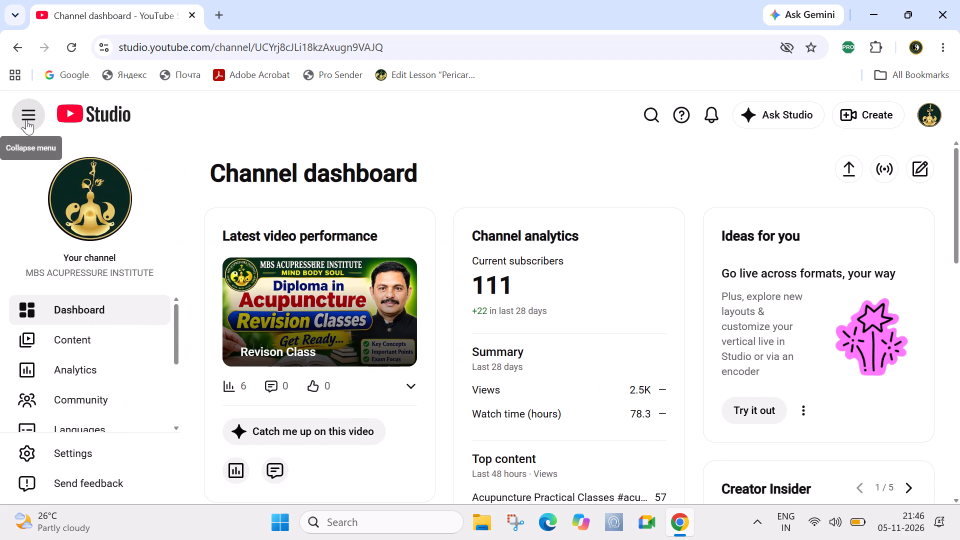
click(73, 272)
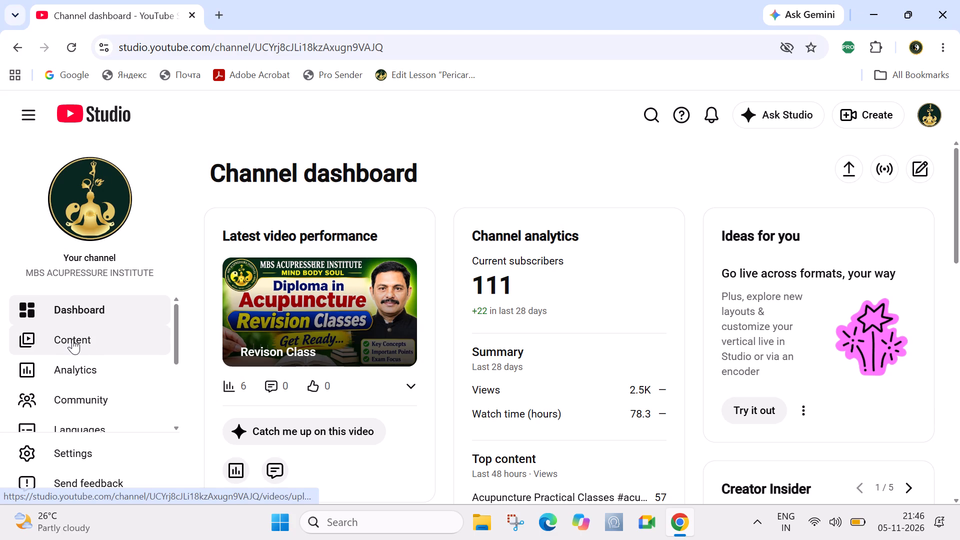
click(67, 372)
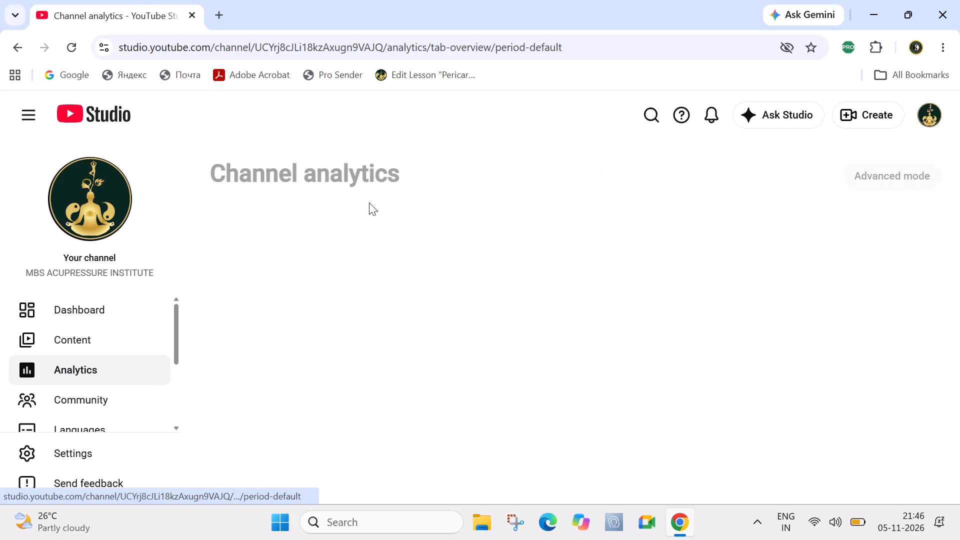
Leave Studio and open the public YouTube page of the MBS Acupressure Institute channel.
click(932, 119)
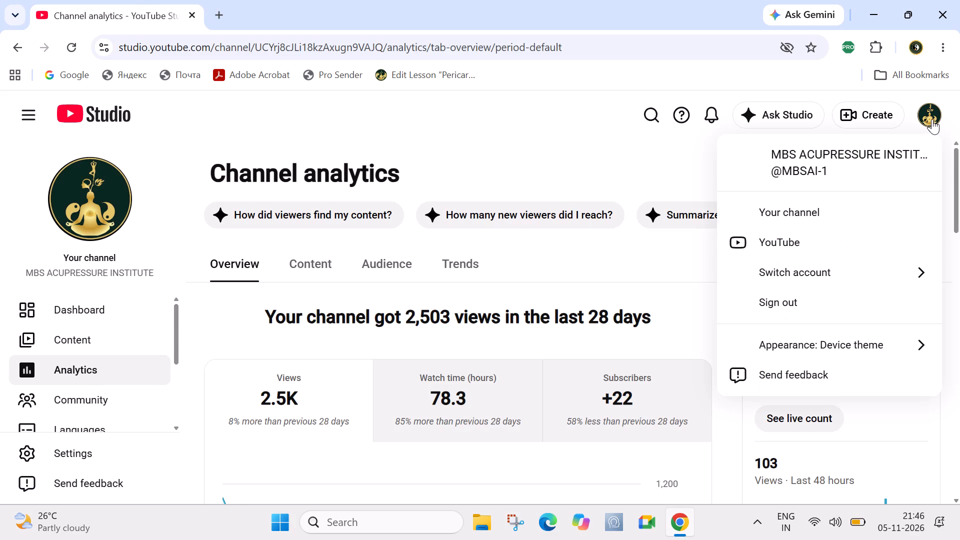
click(785, 211)
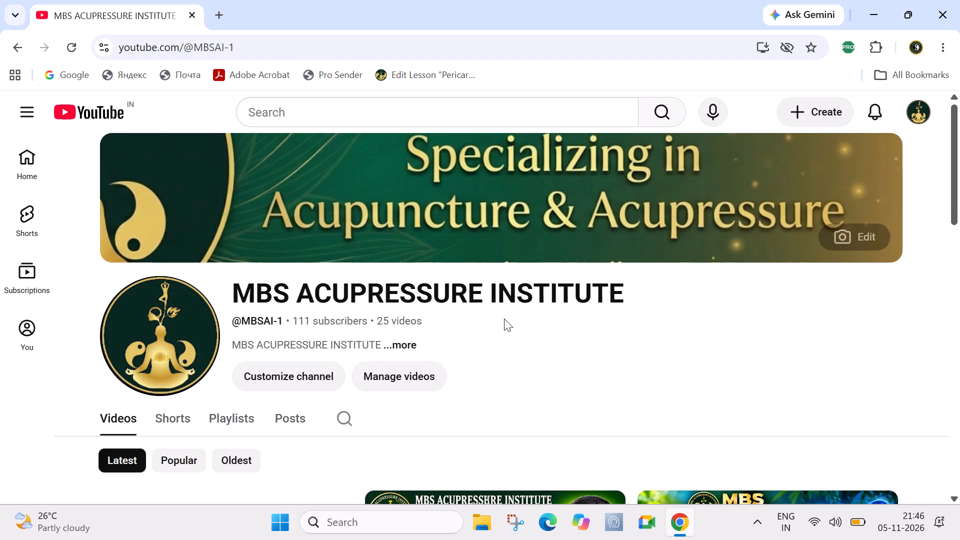
Find the Revision Class2 video among the channel's latest videos and open its sharing options.
click(499, 335)
key(Down)
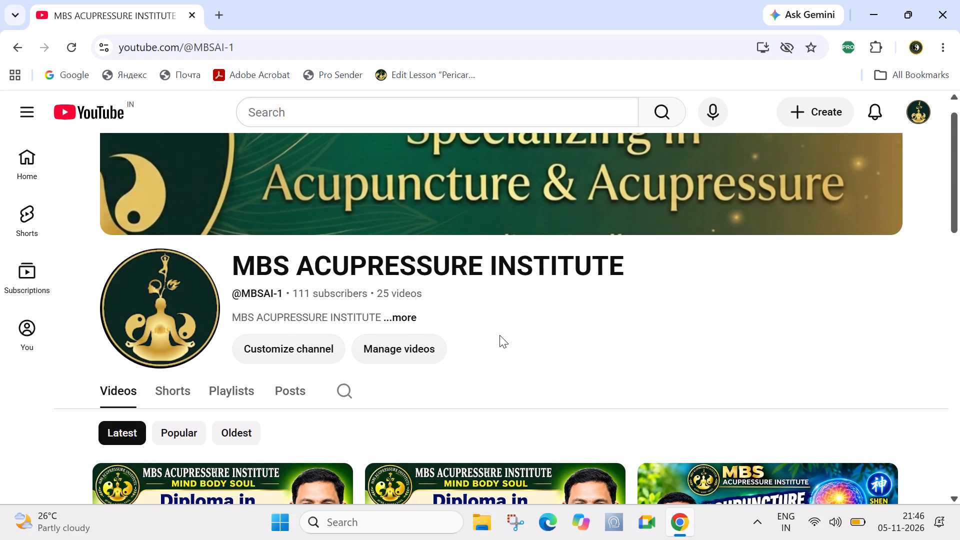
key(Down)
key(Down)
key(Down)
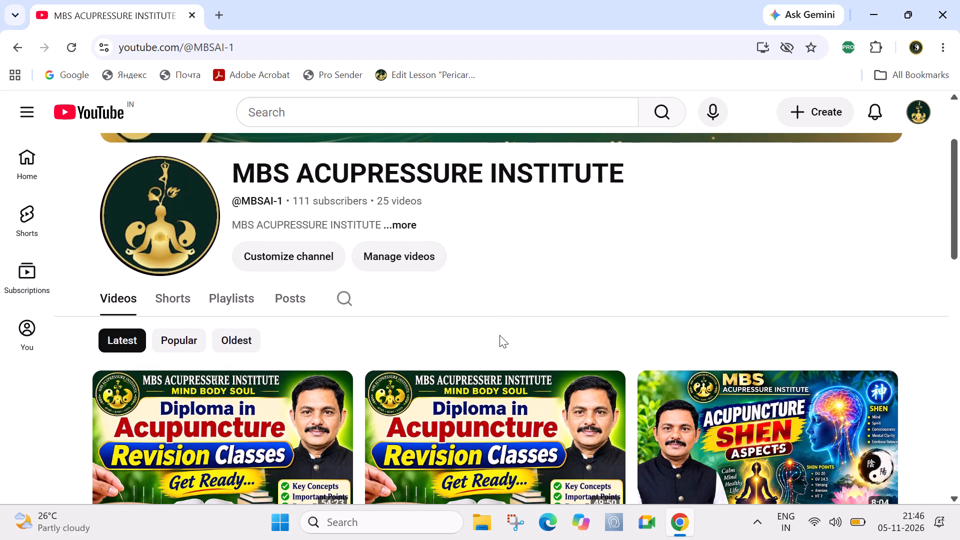
key(Down)
key(Down)
key(Down)
key(Down)
key(Down)
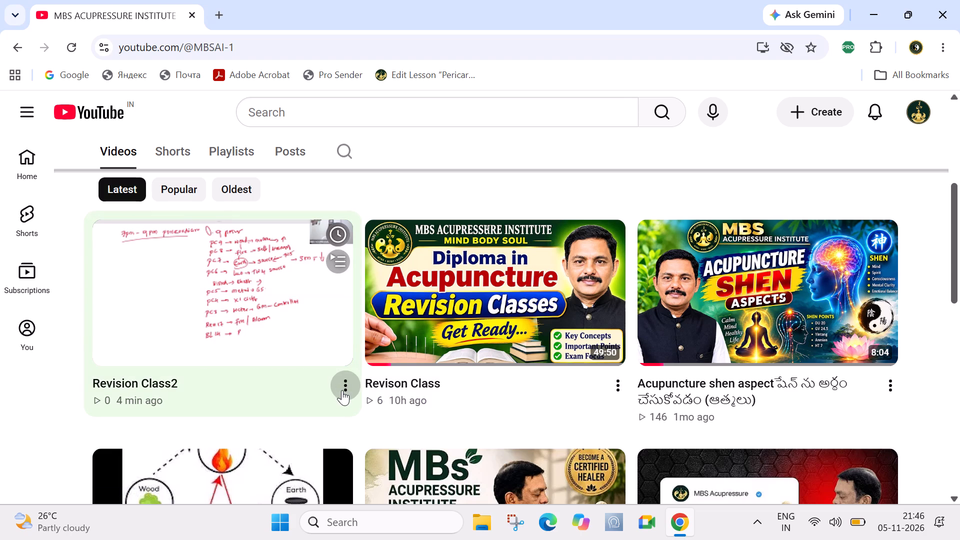
click(342, 390)
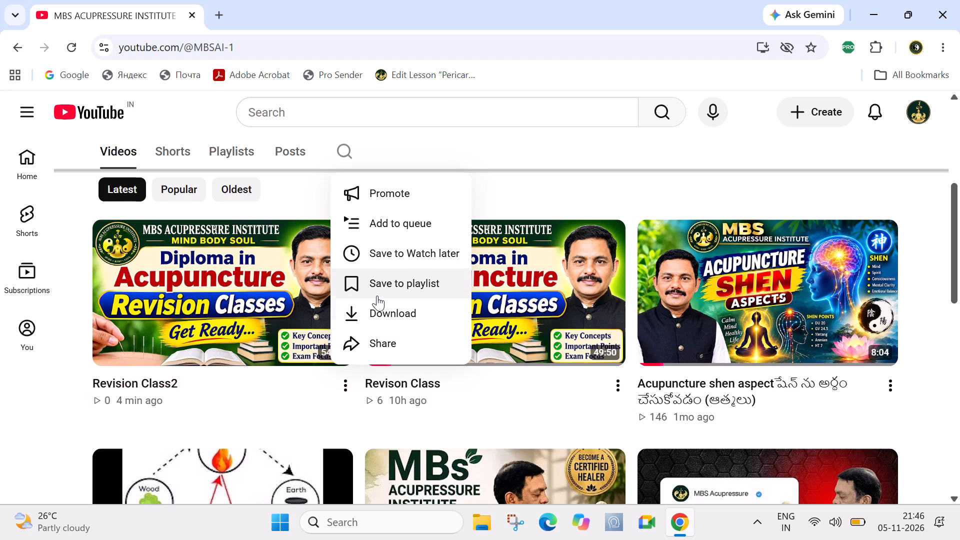
click(388, 345)
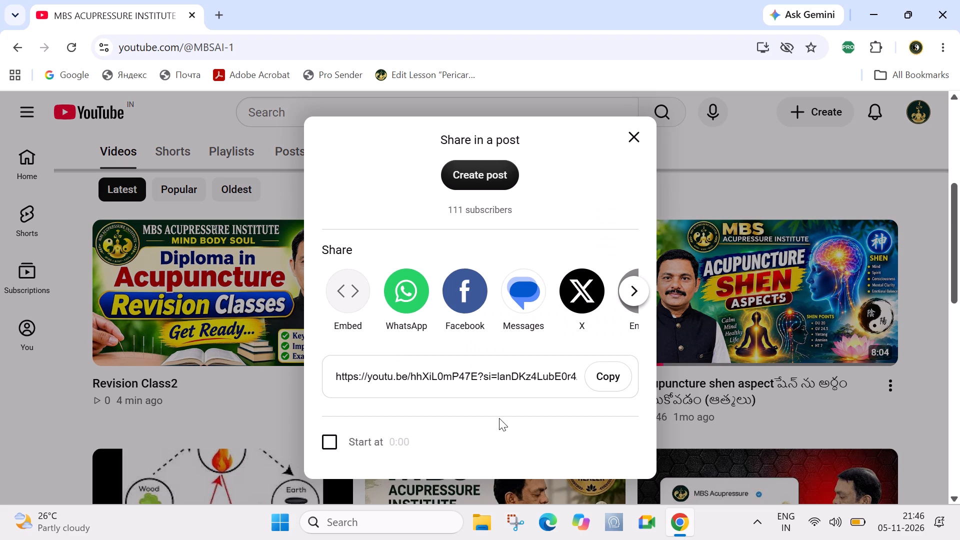
Copy the share link of the Revision Class2 video.
click(612, 371)
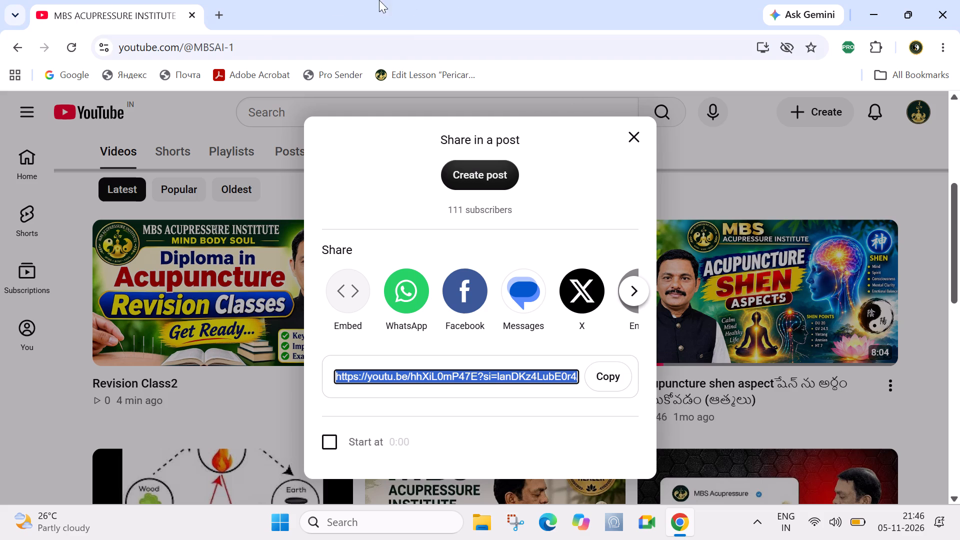
Search Google for whatsapp web in a new browser tab.
click(217, 17)
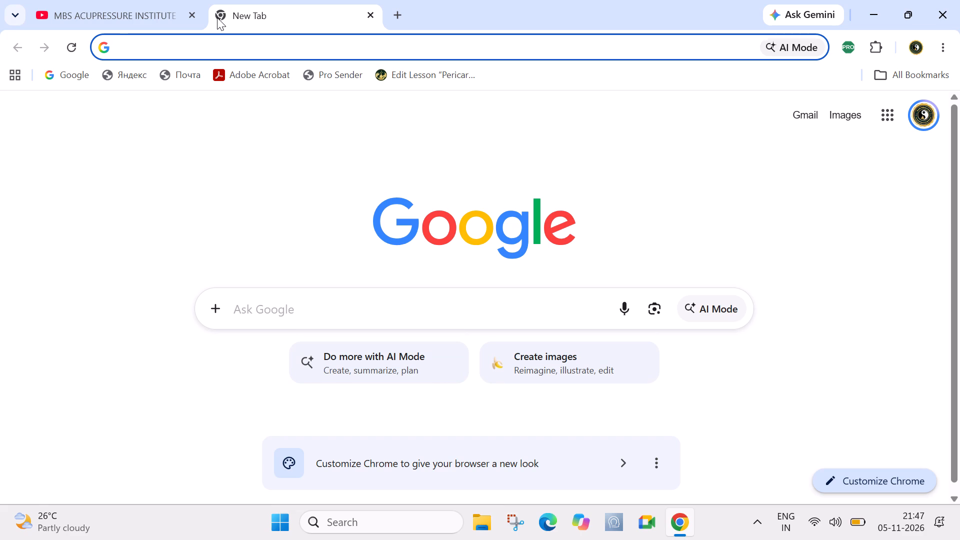
click(358, 327)
click(336, 348)
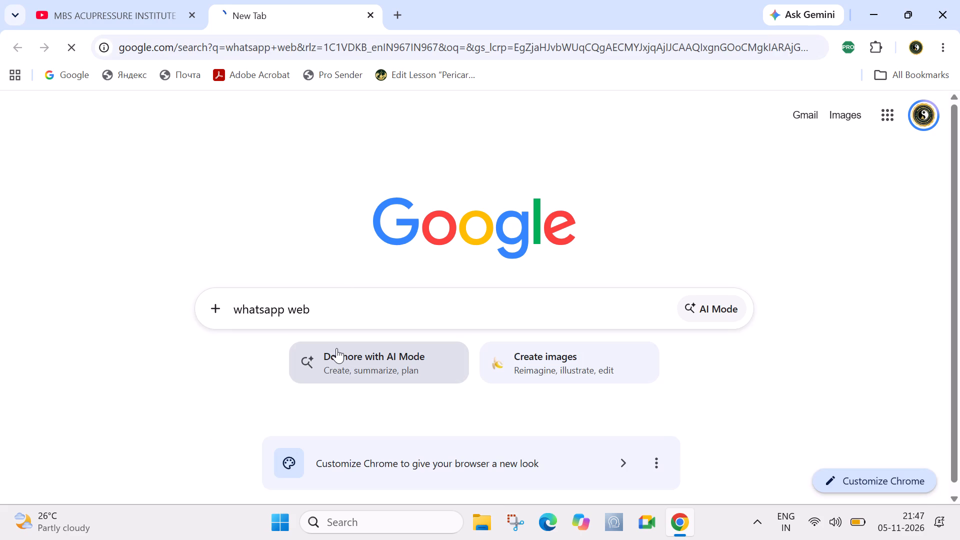